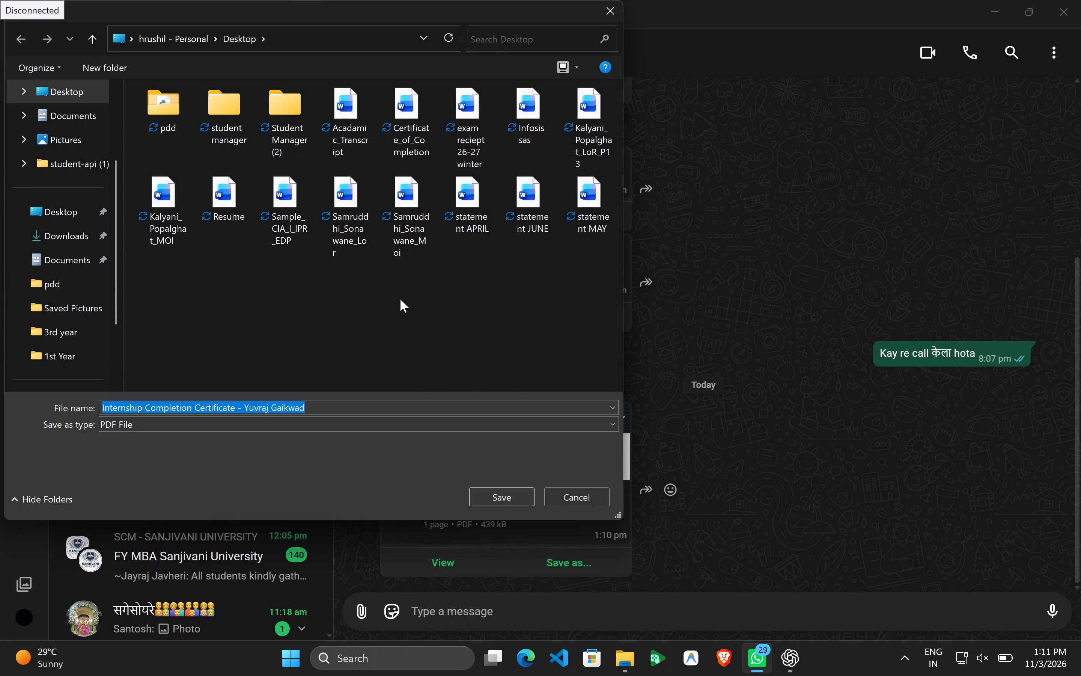
Remove the last character from the file name of the internship completion certificate PDF being saved to the Desktop.
click(336, 408)
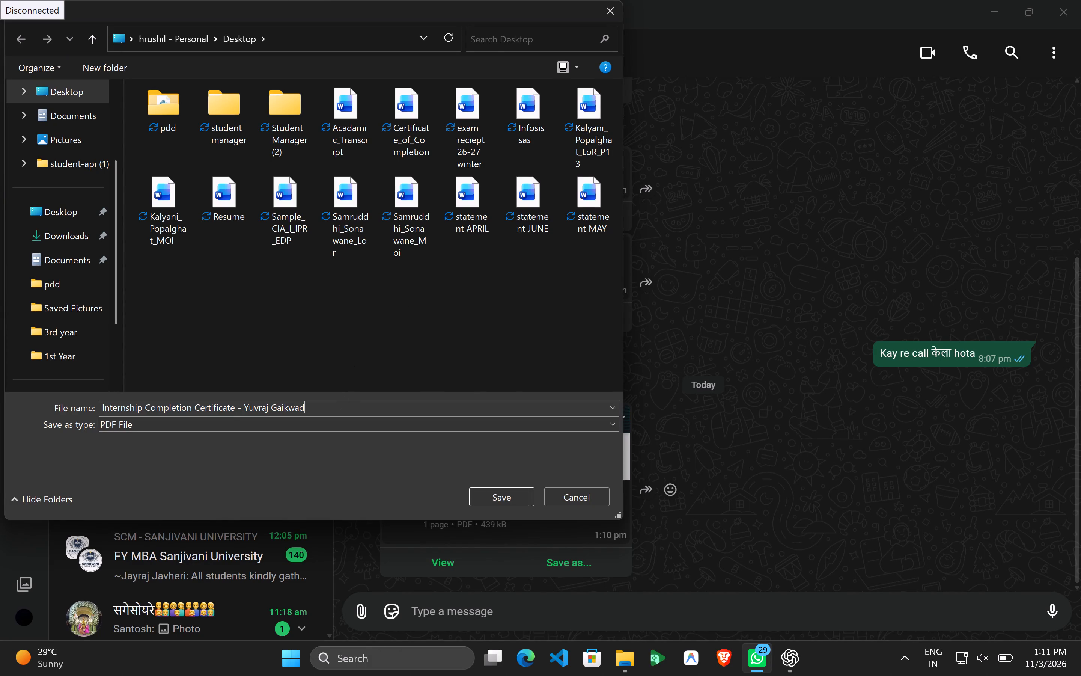
key(BackSpace)
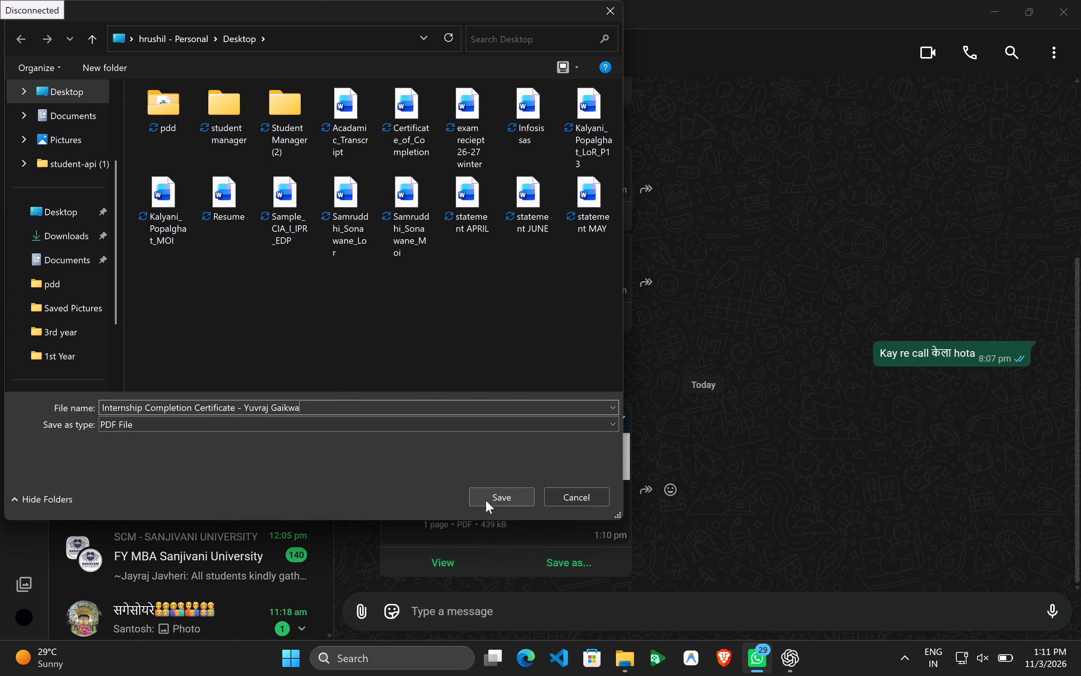
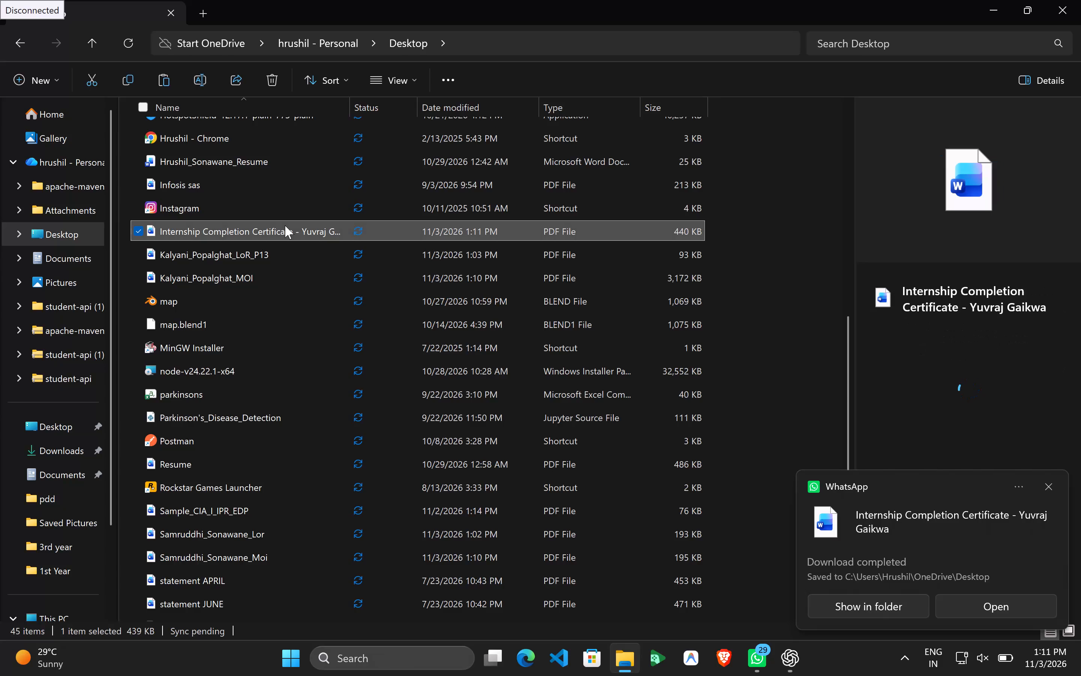
Open the Internship Completion Certificate PDF from the Desktop folder in Word and maximize its window.
double_click(285, 225)
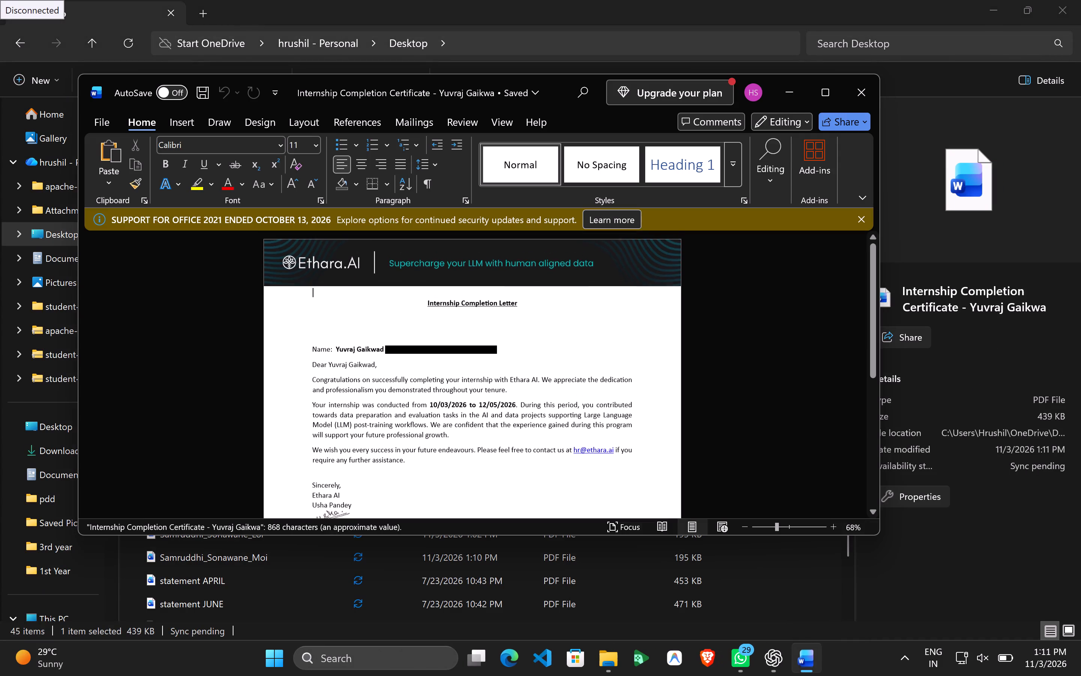
click(817, 89)
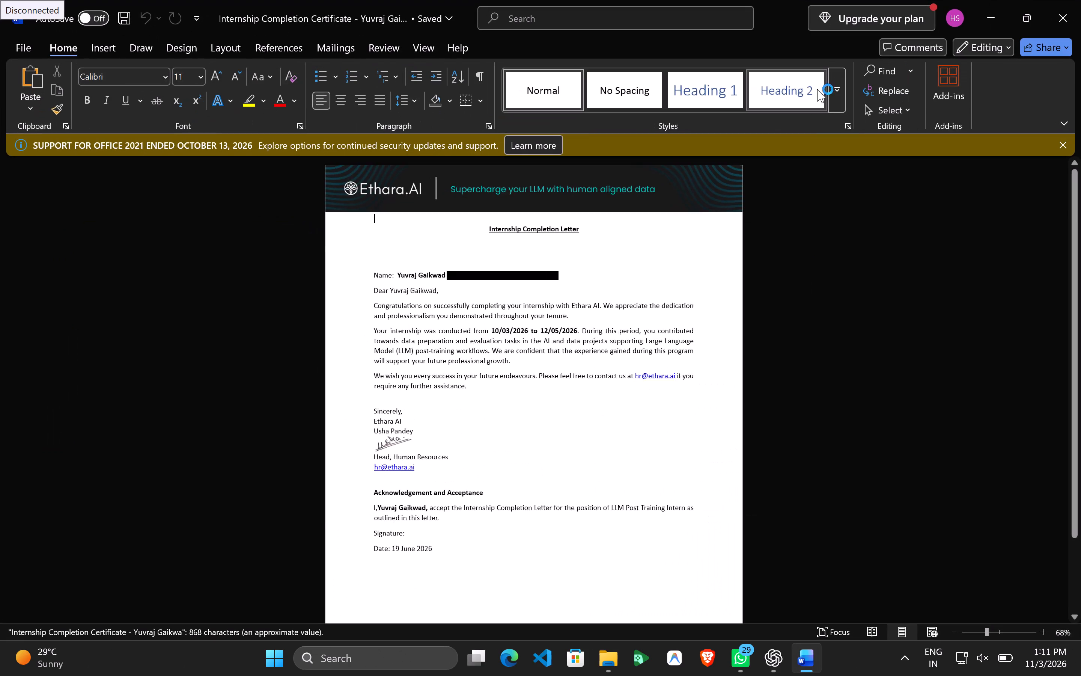
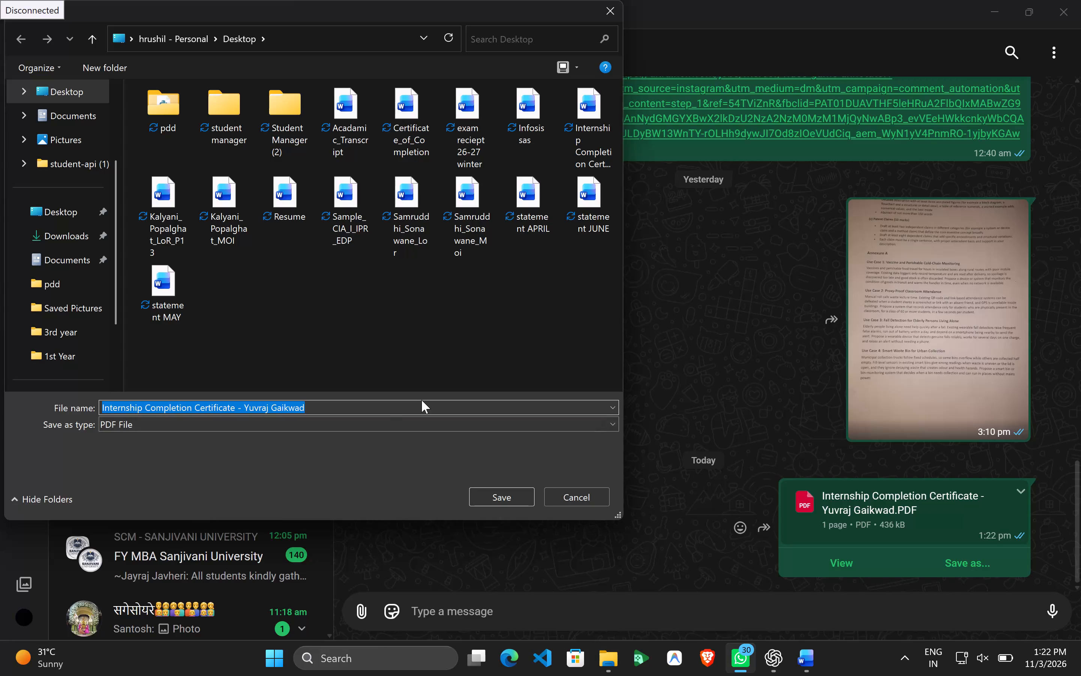
Replace the dash and person's name at the end of the certificate's file name with "hrushil".
click(403, 406)
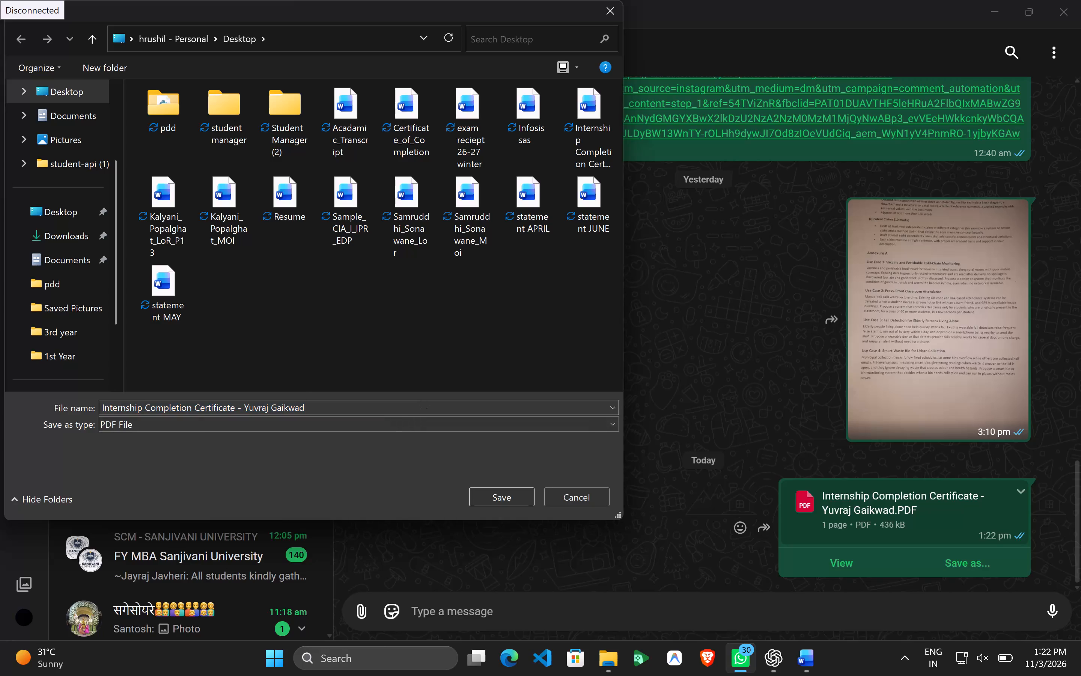
key(BackSpace)
key(BackSpace)
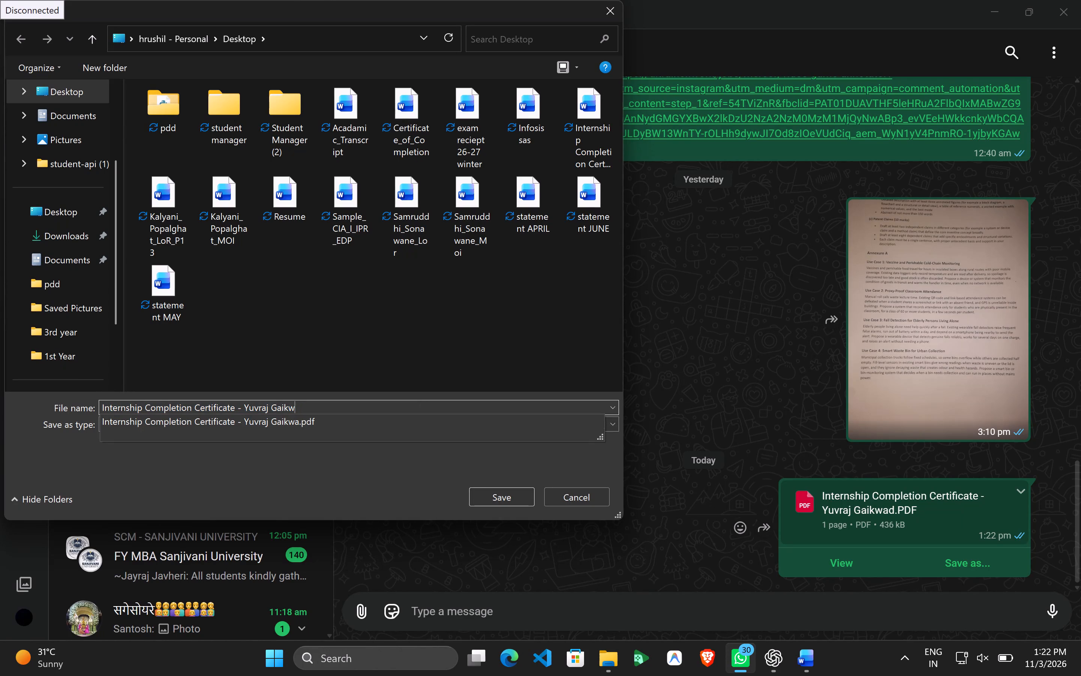
key(BackSpace)
key(BackSpace)
key(BackSpace)
key(BackSpace)
key(BackSpace)
key(BackSpace)
key(BackSpace)
key(BackSpace)
key(BackSpace)
key(BackSpace)
key(BackSpace)
key(BackSpace)
key(BackSpace)
key(BackSpace)
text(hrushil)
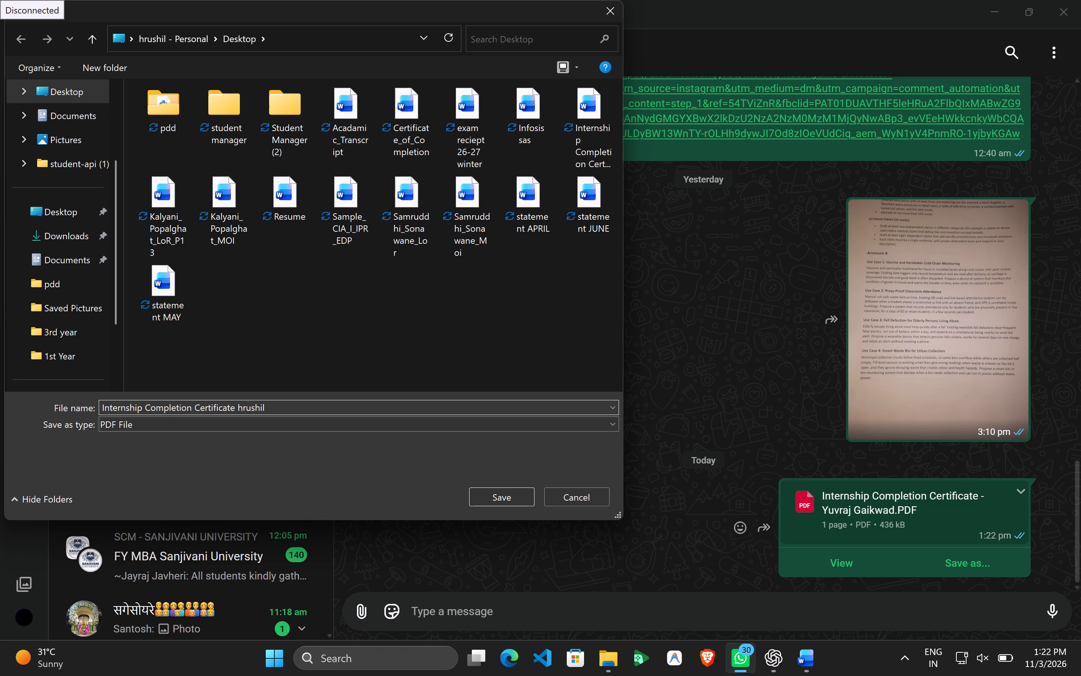
Replace the space before "hrushil" with a hyphen so the file name reads "Internship Completion Certificate-hrushil".
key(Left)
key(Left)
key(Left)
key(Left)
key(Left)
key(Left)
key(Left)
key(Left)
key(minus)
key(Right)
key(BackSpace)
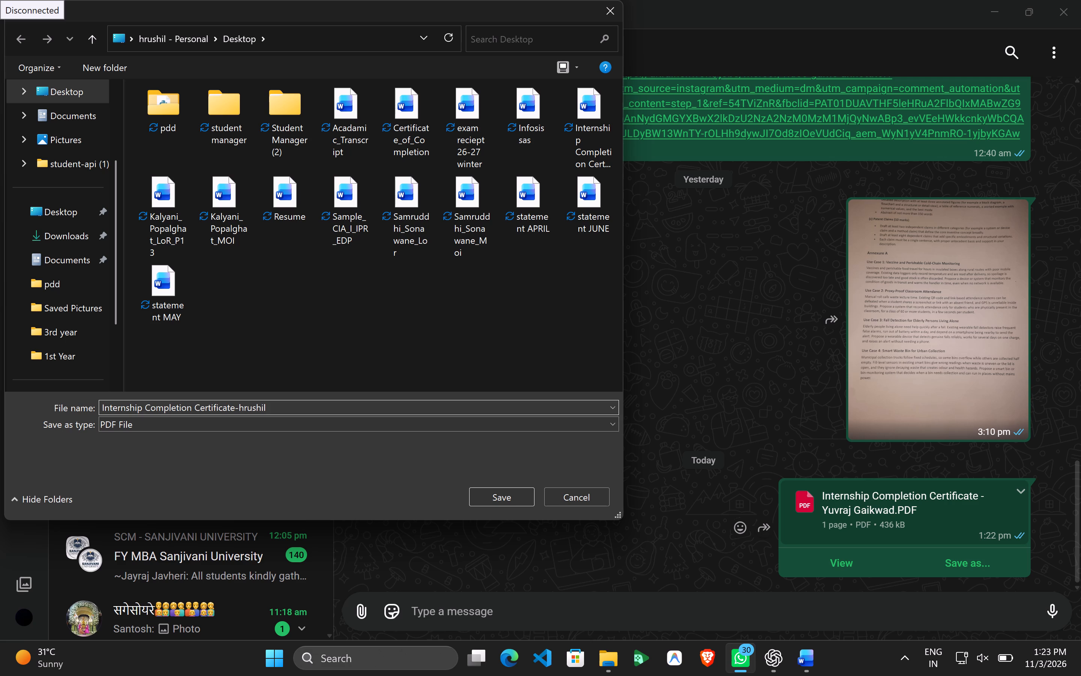
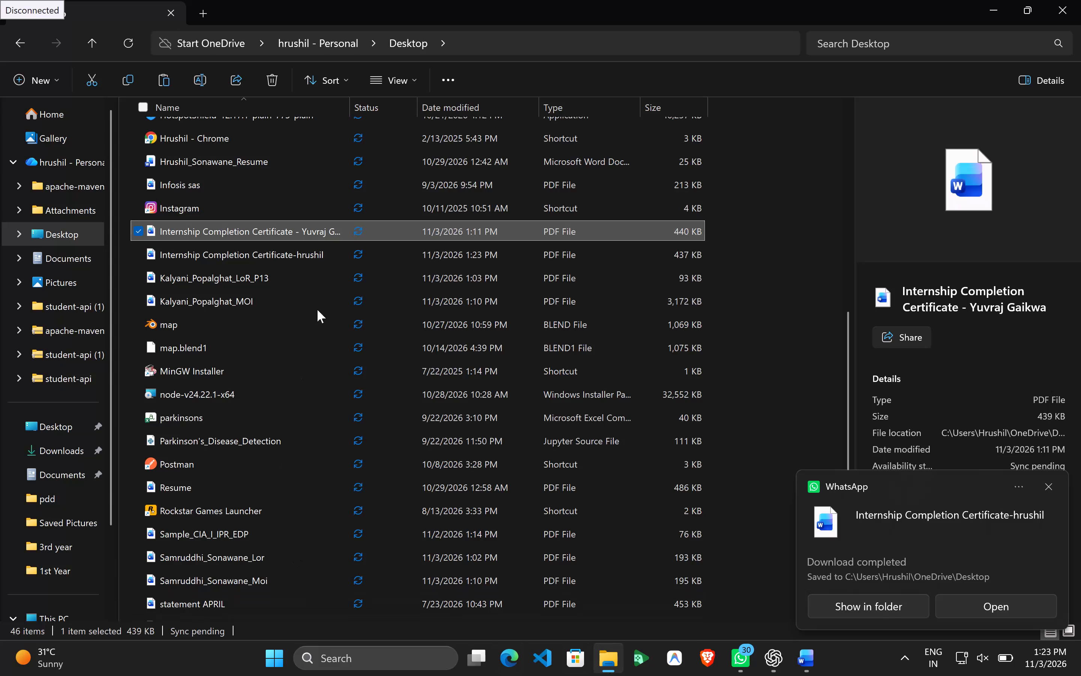
Examine the file properties of the Internship Completion Certificate-hrushil PDF, including its details, digital signatures and security permissions.
click(286, 257)
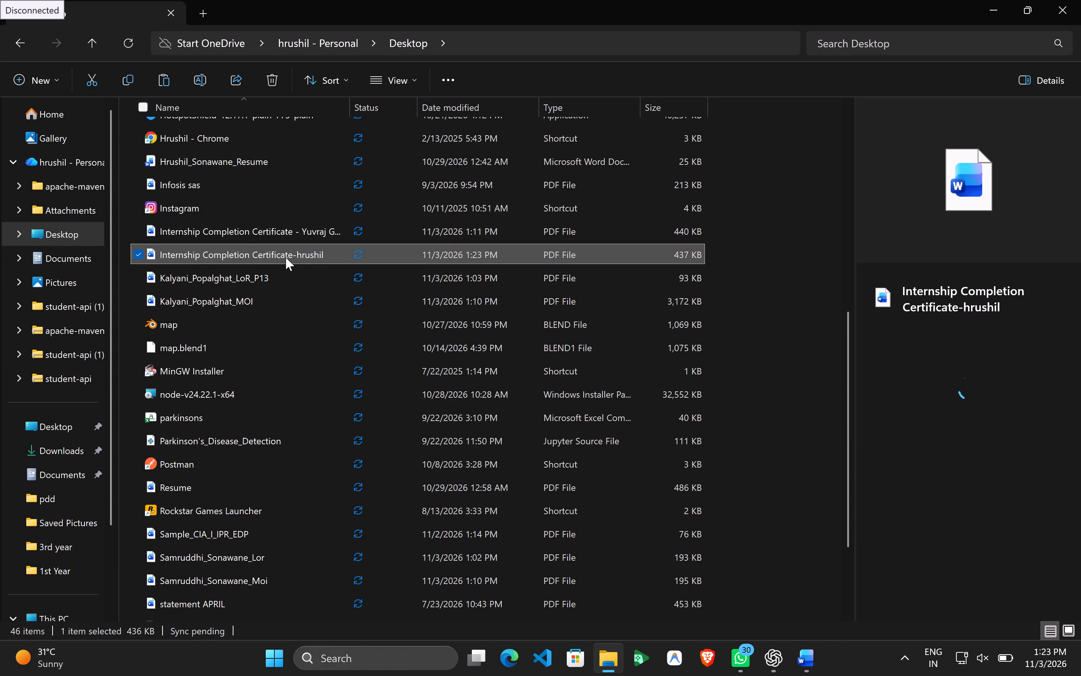
click(908, 495)
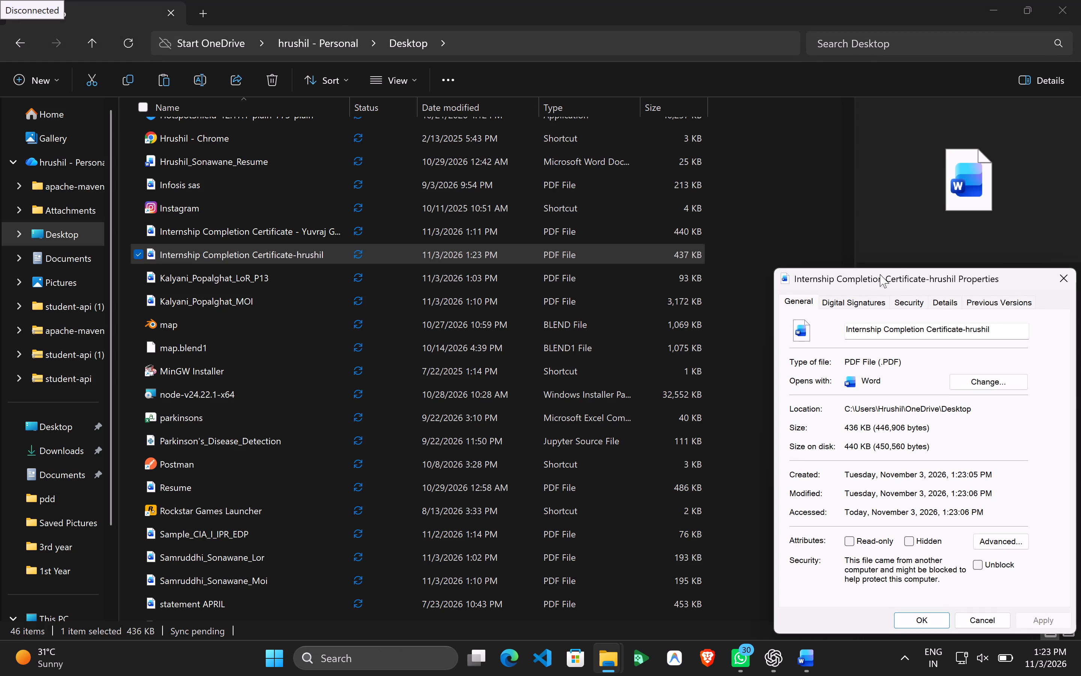
click(945, 302)
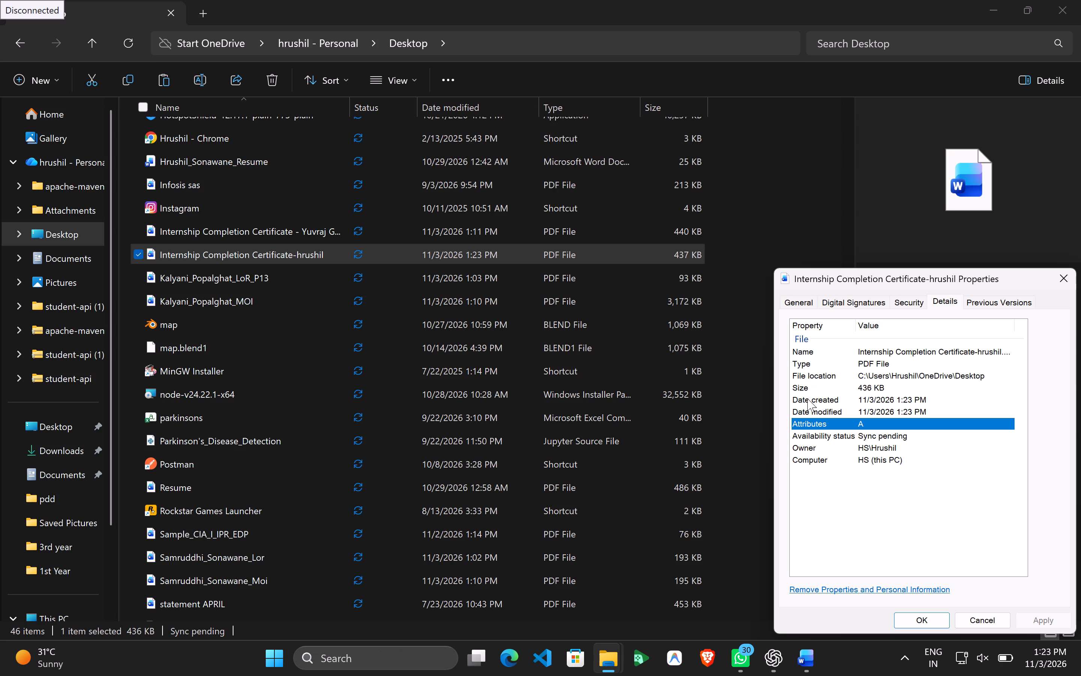
click(849, 305)
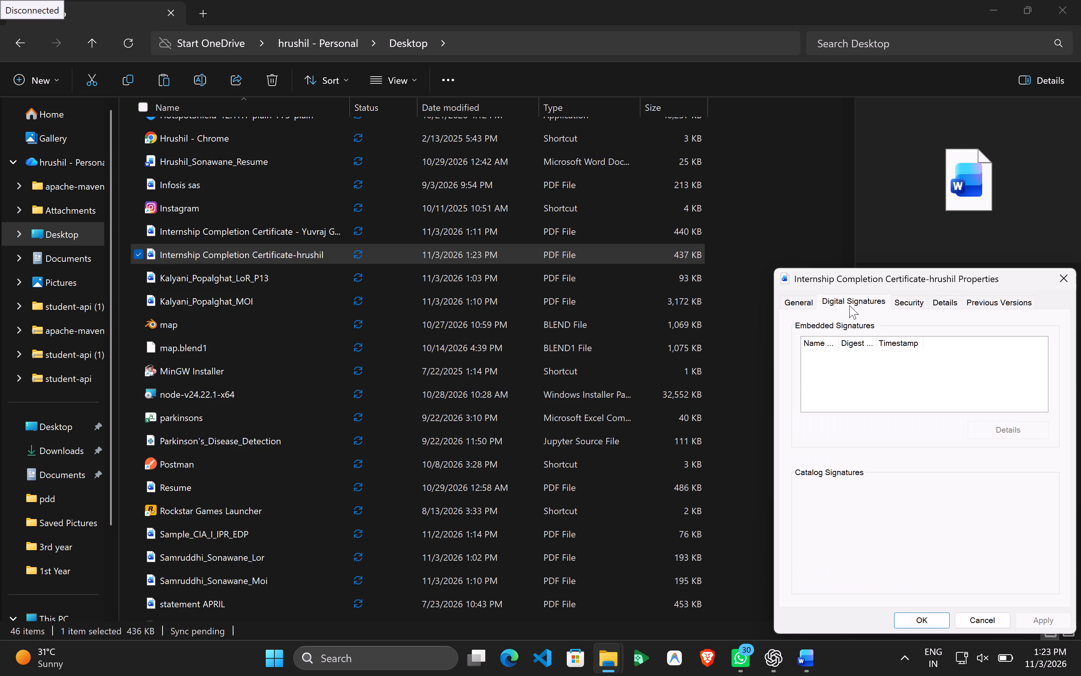
click(918, 302)
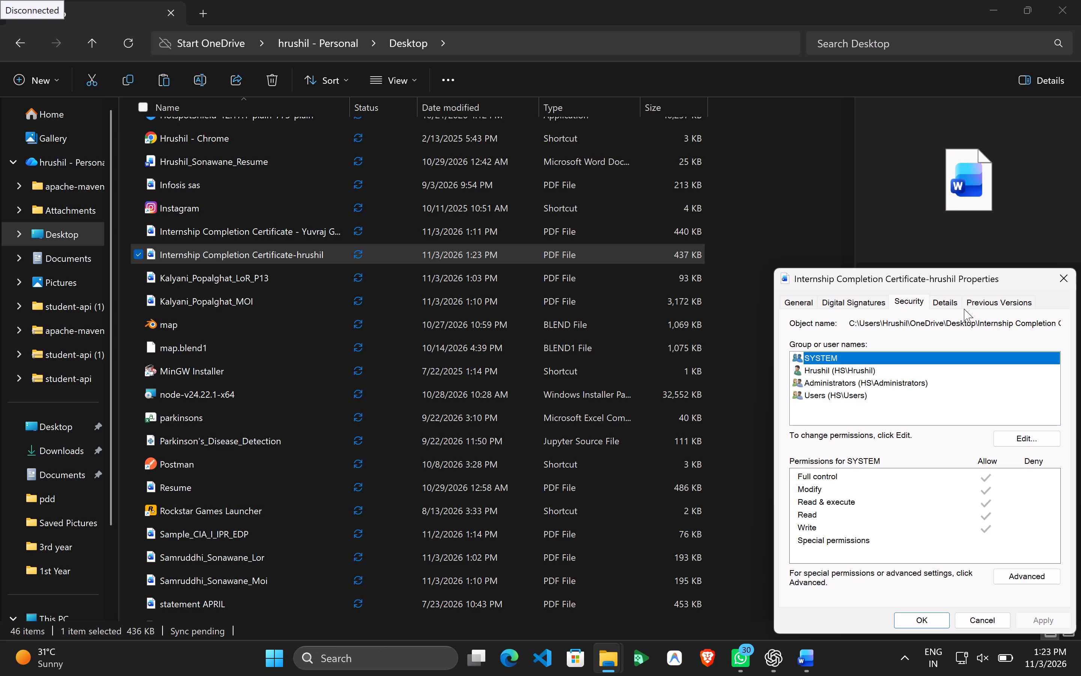
Examine the detailed file properties of the selected internship completion certificate PDF on the Desktop.
click(943, 305)
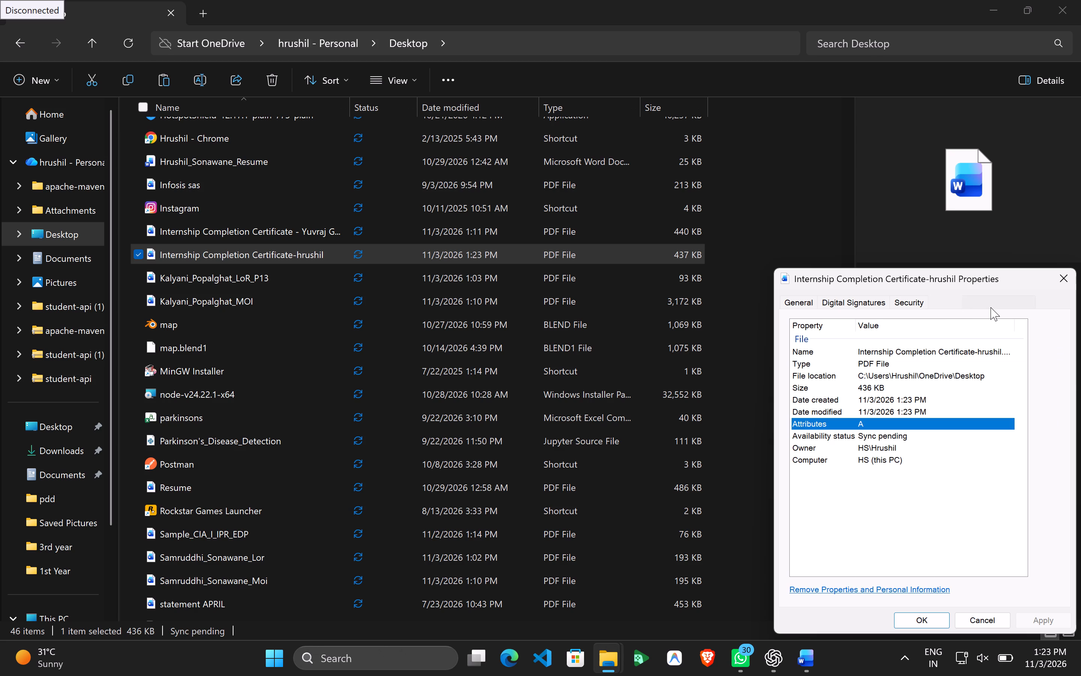
Examine the certificate's general, previous-version, detail and security properties, and close the properties window.
click(1003, 303)
click(791, 303)
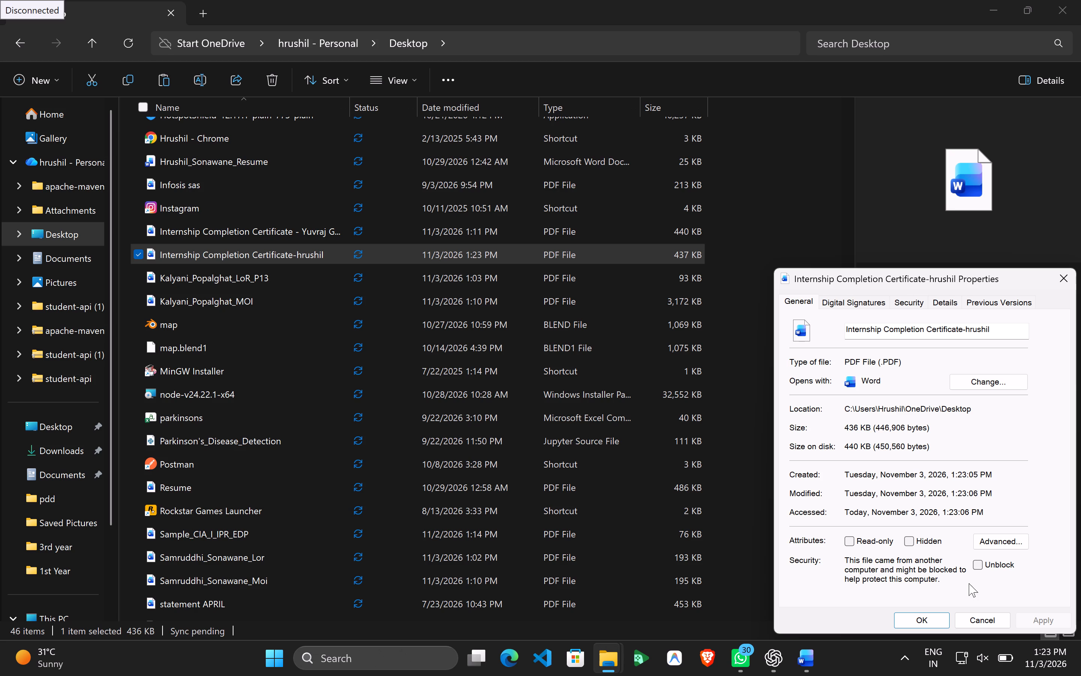
click(836, 297)
click(991, 306)
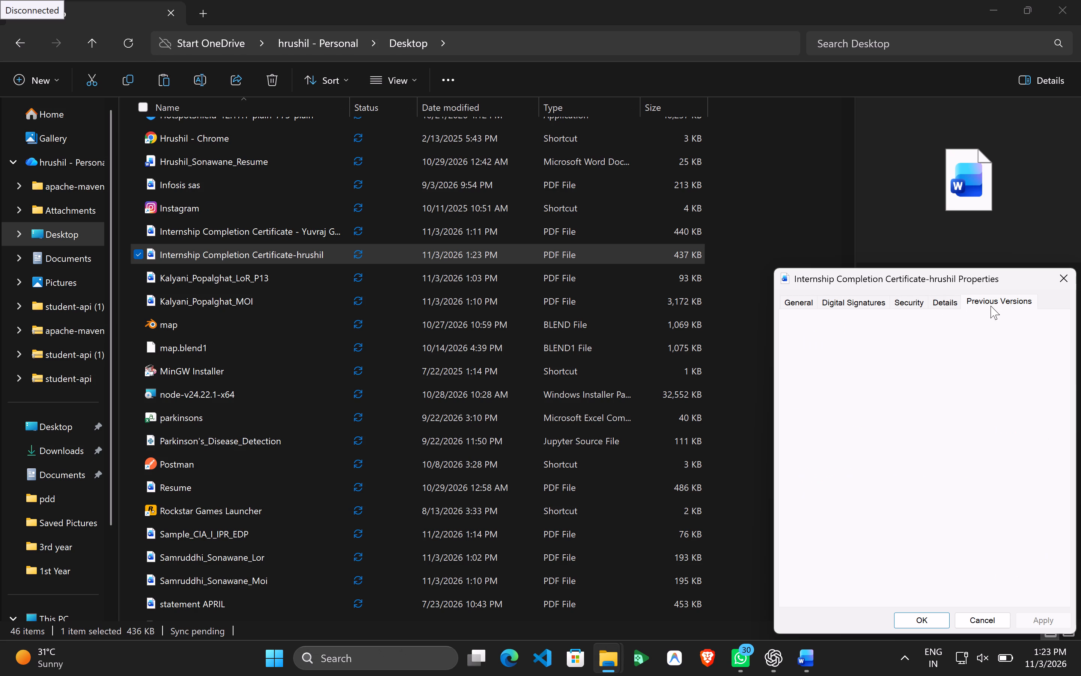
click(945, 306)
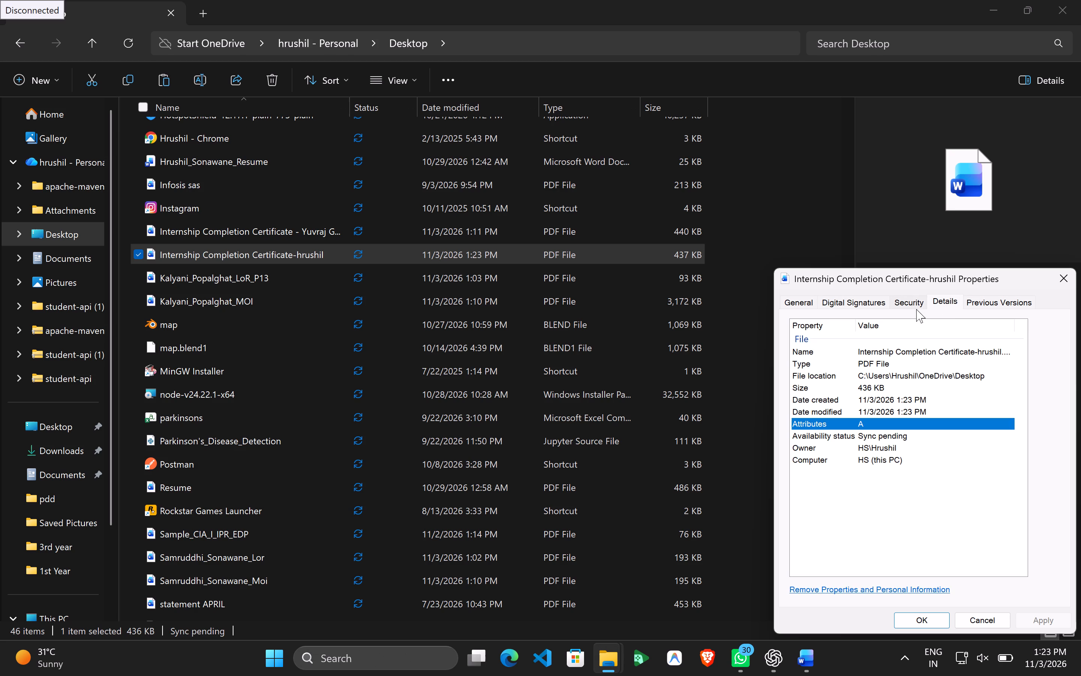
click(908, 300)
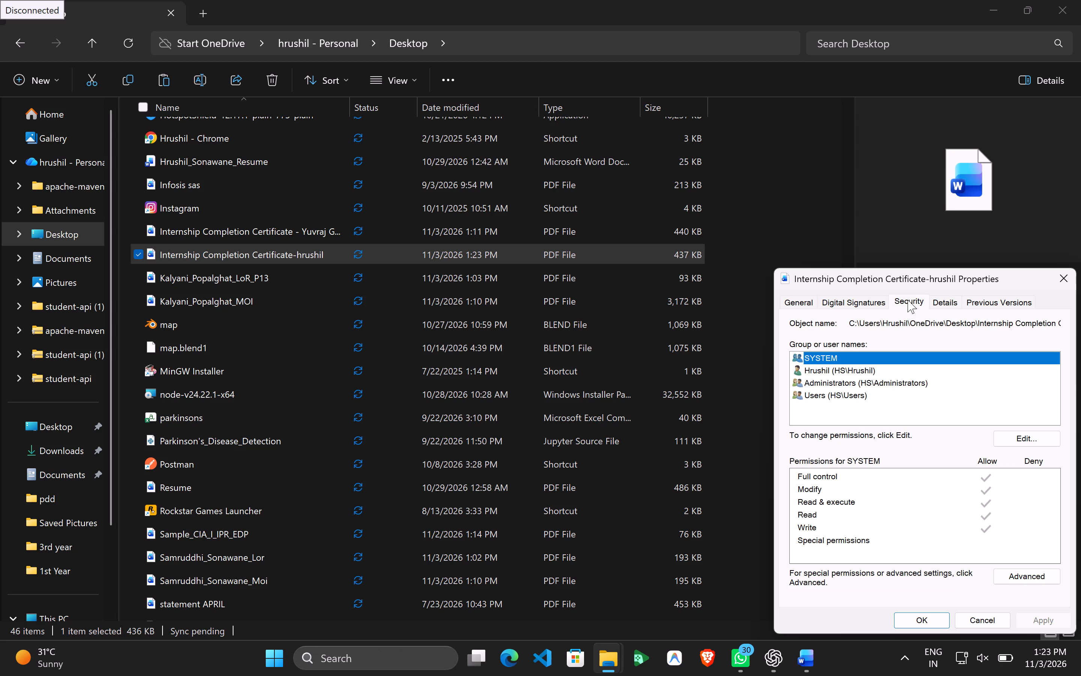
click(1061, 278)
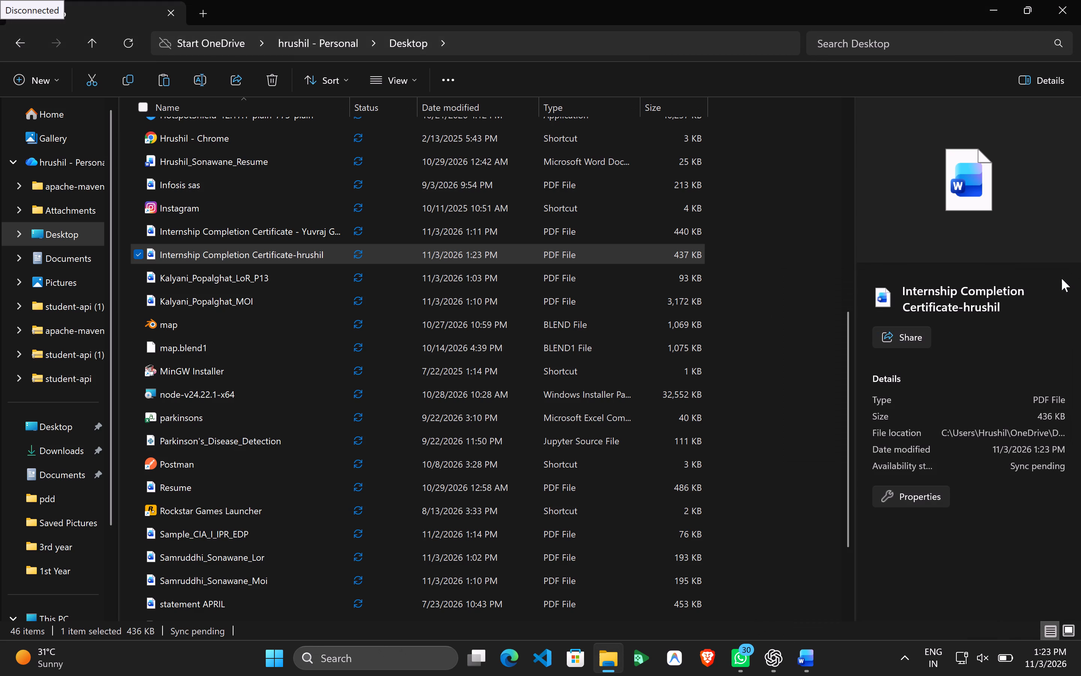
Copy the "Internship Completion Certificate-hrushil" PDF file from the Desktop folder.
click(328, 259)
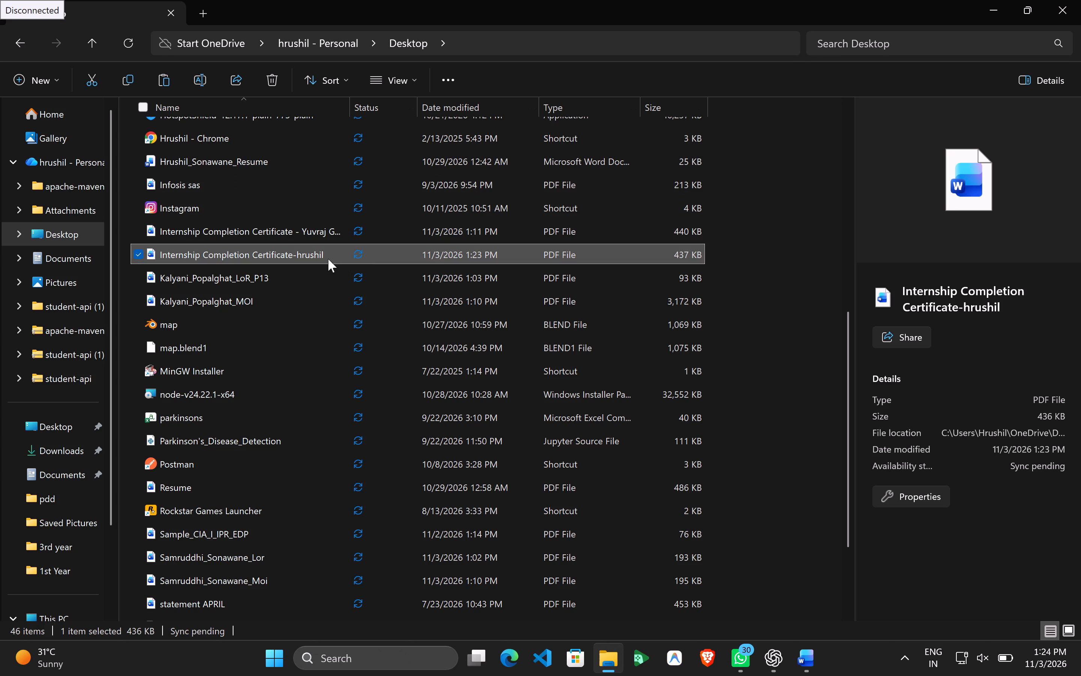
right_click(328, 259)
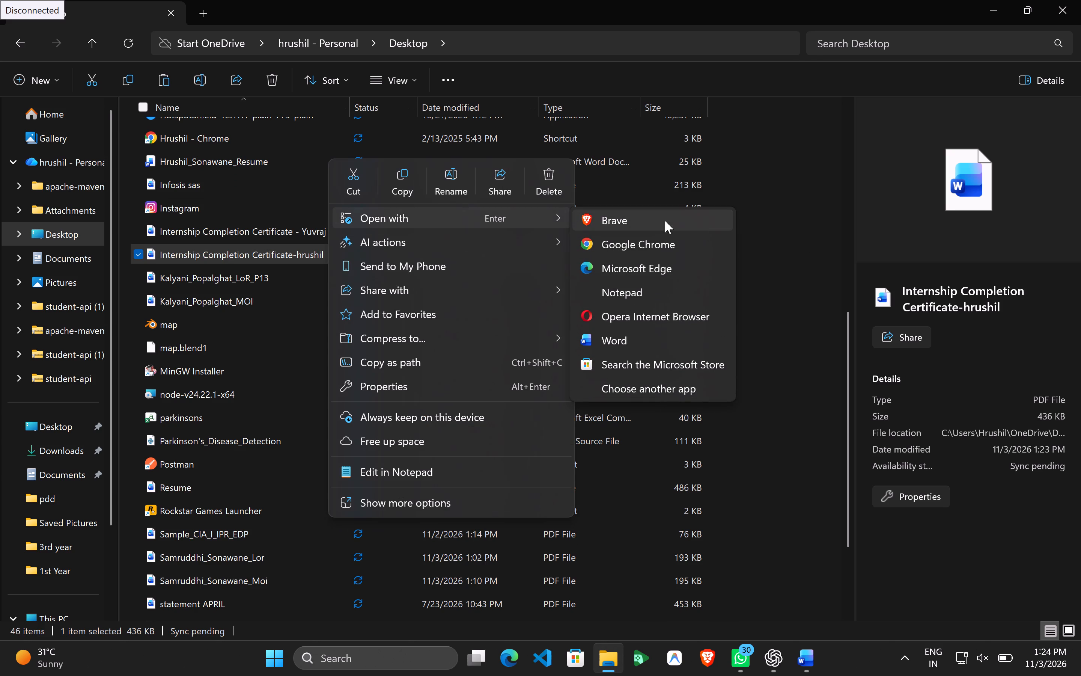
click(399, 183)
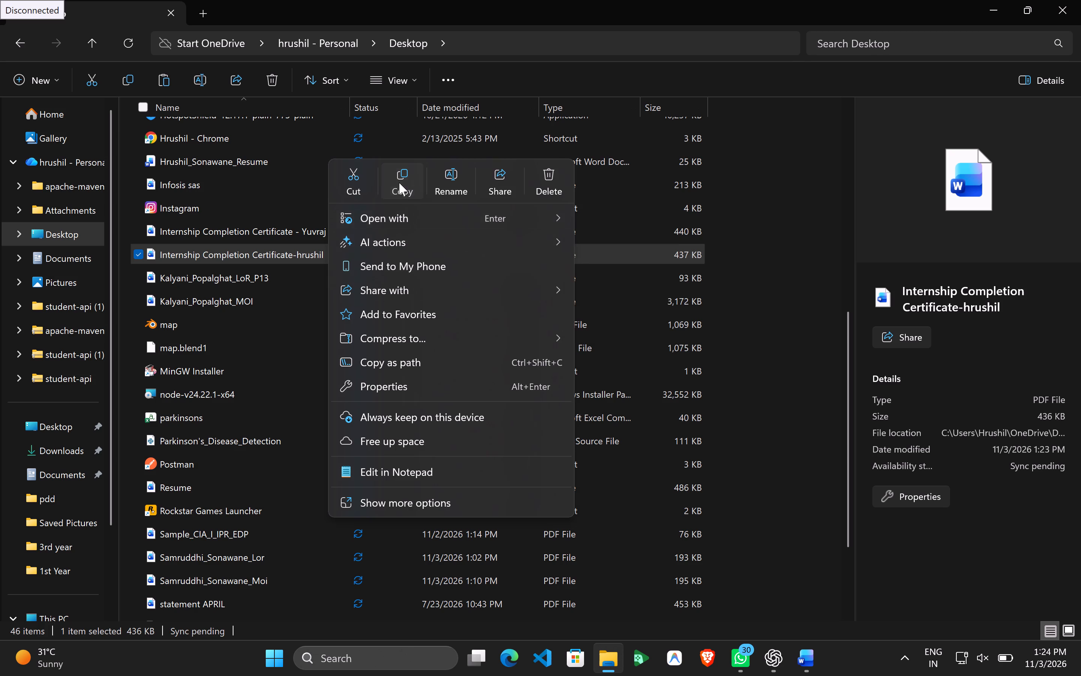
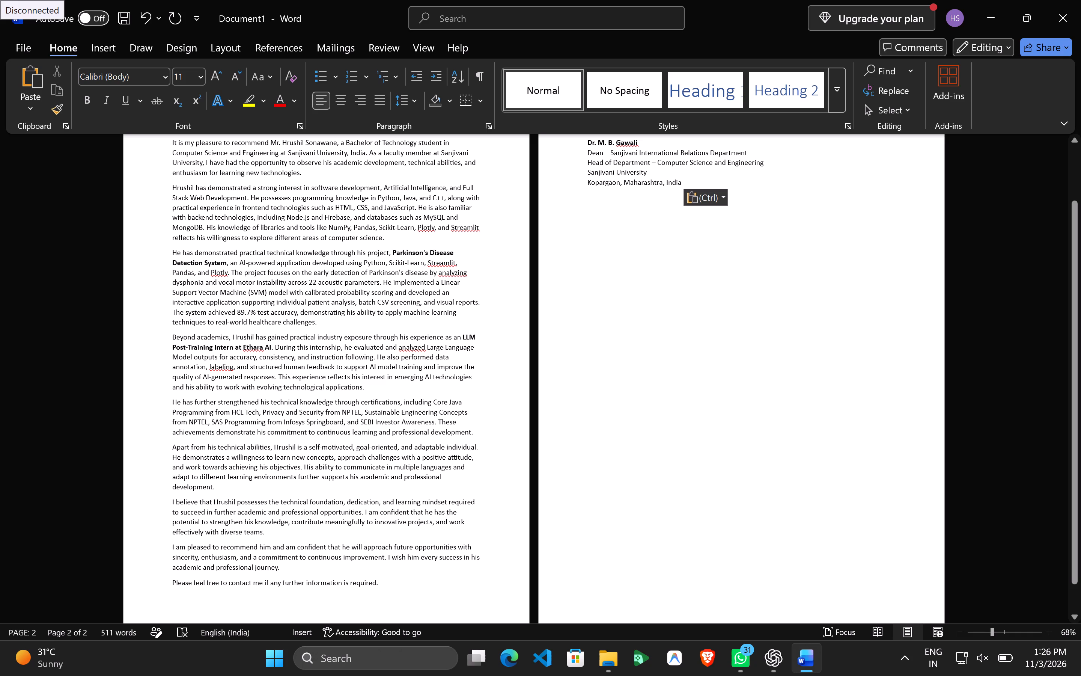
In the Word letter, delete the whole paragraph beginning "Apart from his technical abilities" on the first page.
drag(216, 487, 172, 450)
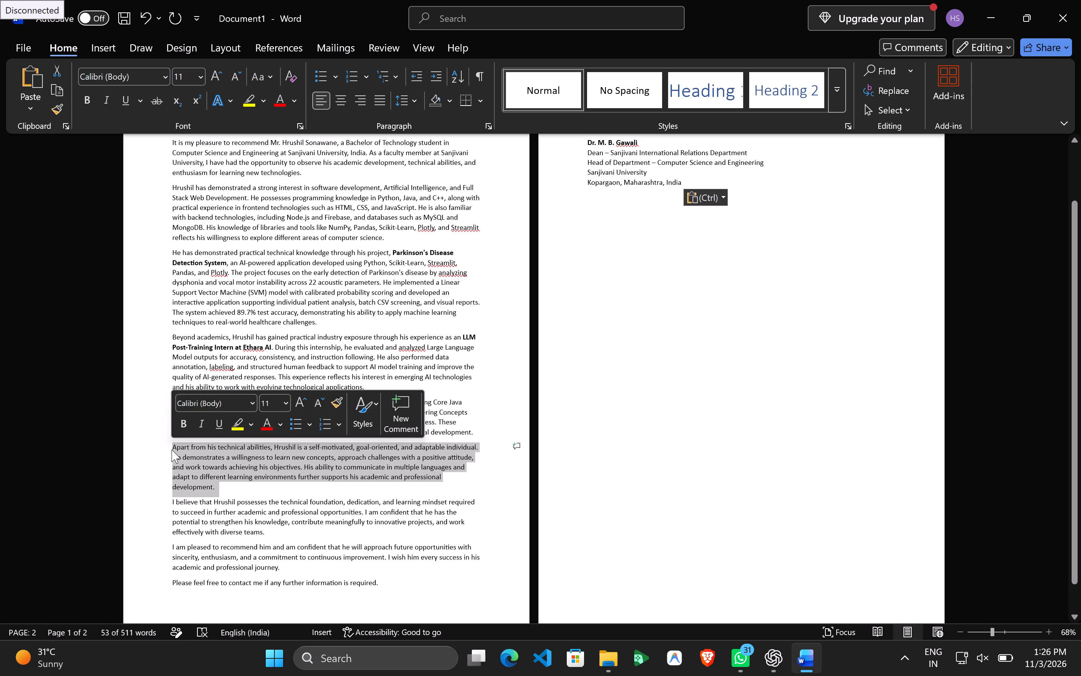
key(Delete)
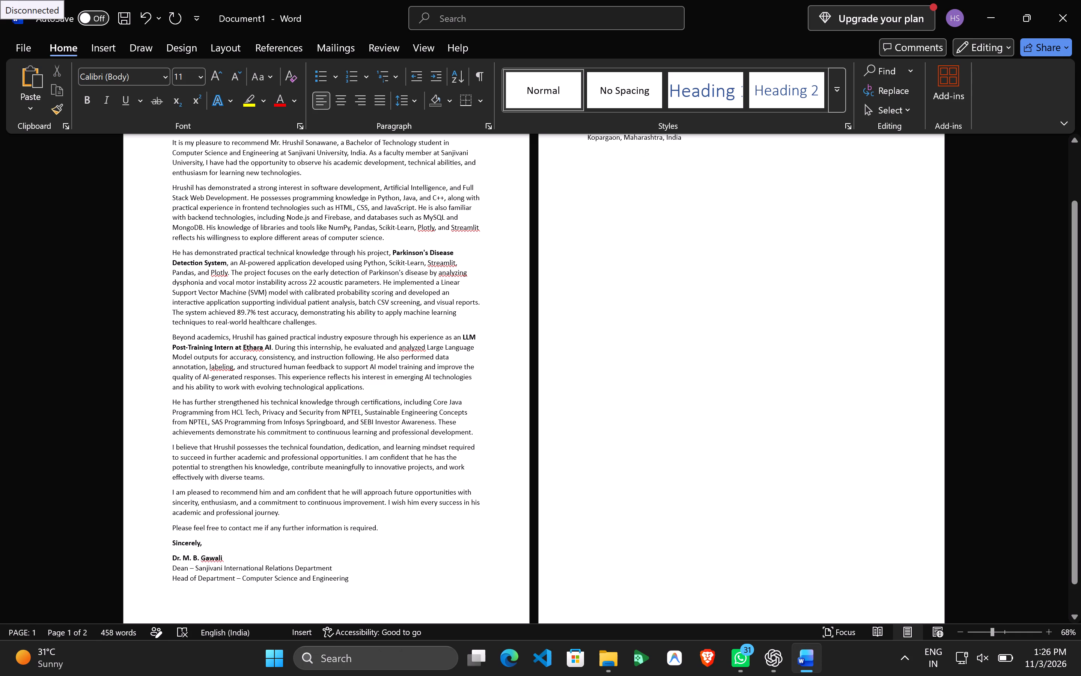
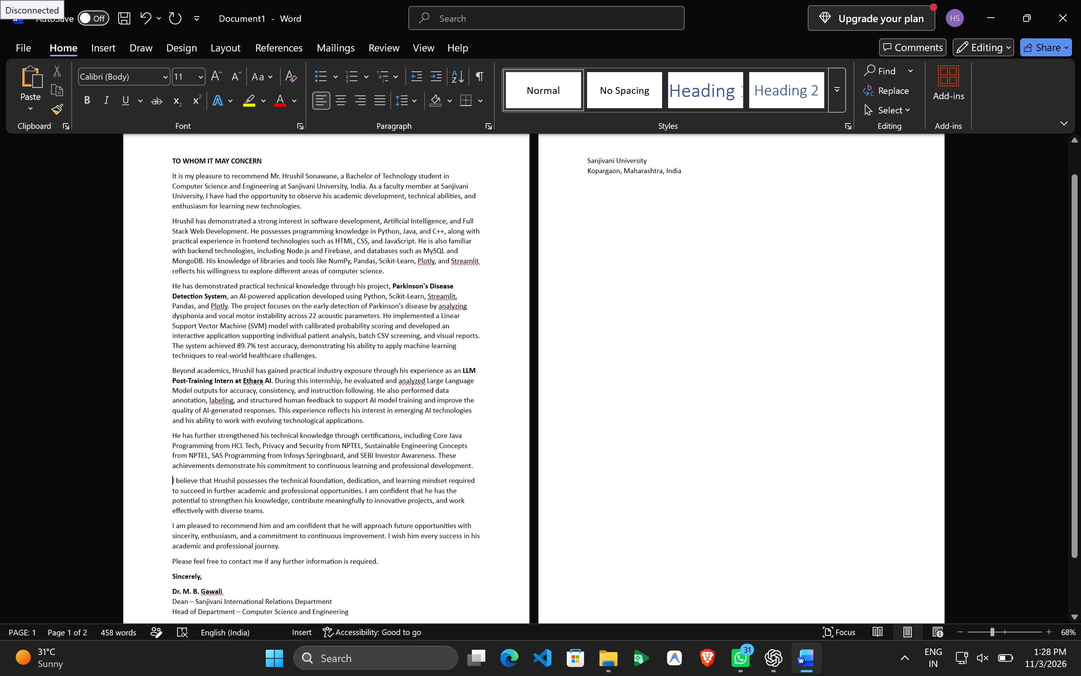
Delete the sentence beginning "His knowledge of libraries and tools" from the second paragraph and end that paragraph with a period after "MongoDB".
drag(205, 259, 388, 270)
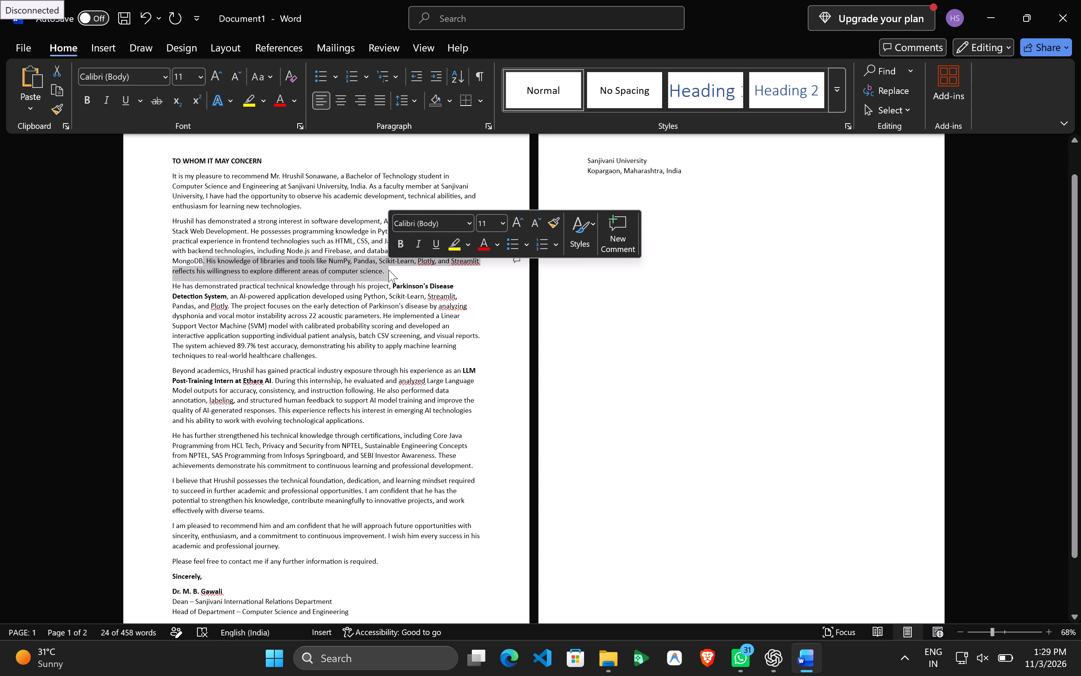
key(BackSpace)
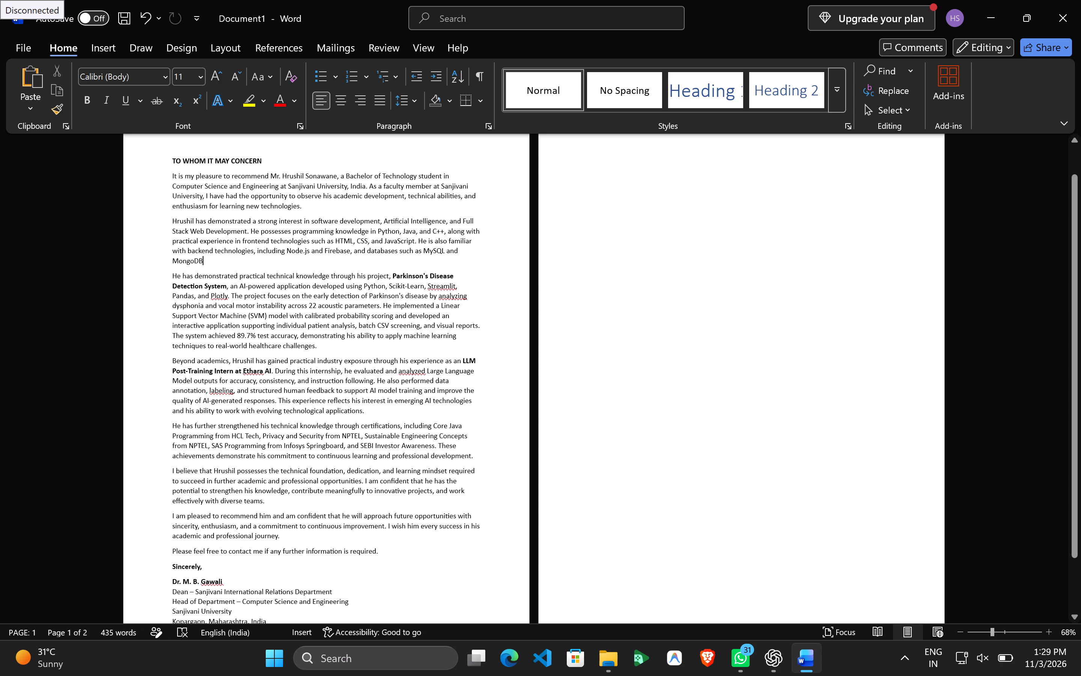
key(period)
Delete the closing sentence beginning "This experience reflects his interest" from the internship paragraph and check the letter's page layout.
drag(363, 413, 282, 400)
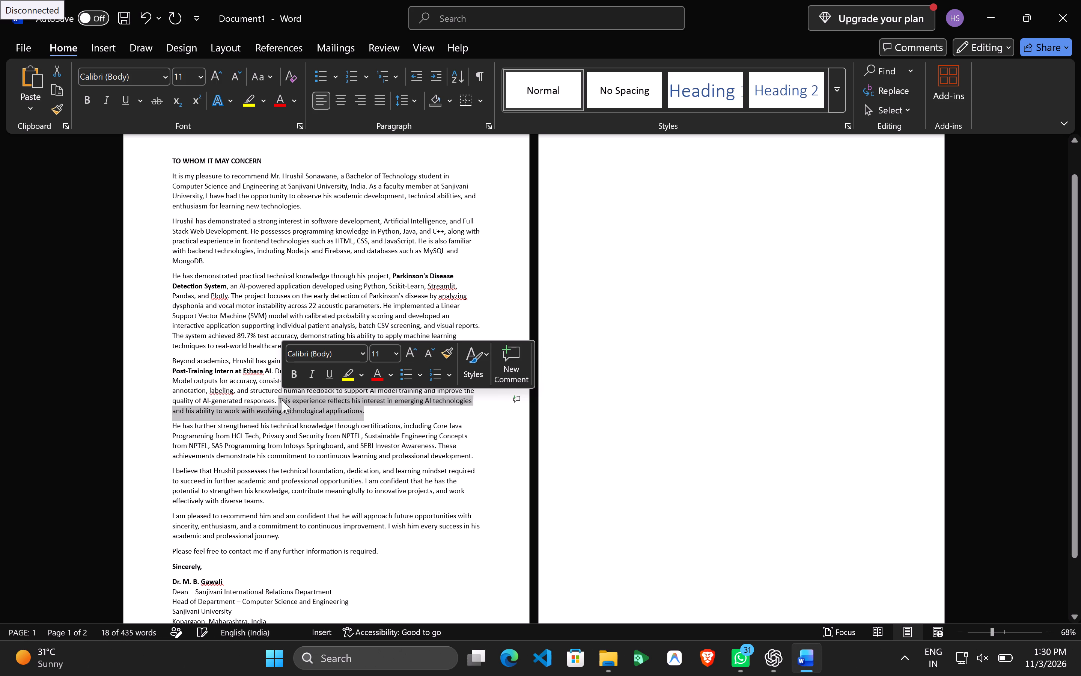
key(BackSpace)
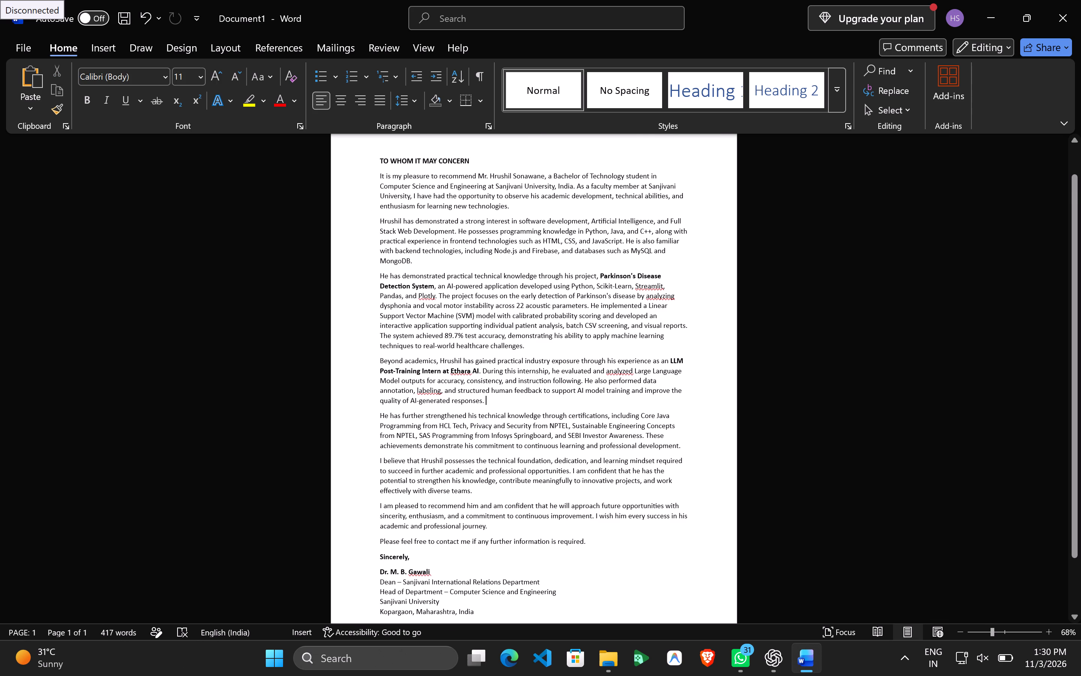
scroll(536, 439, down, 1)
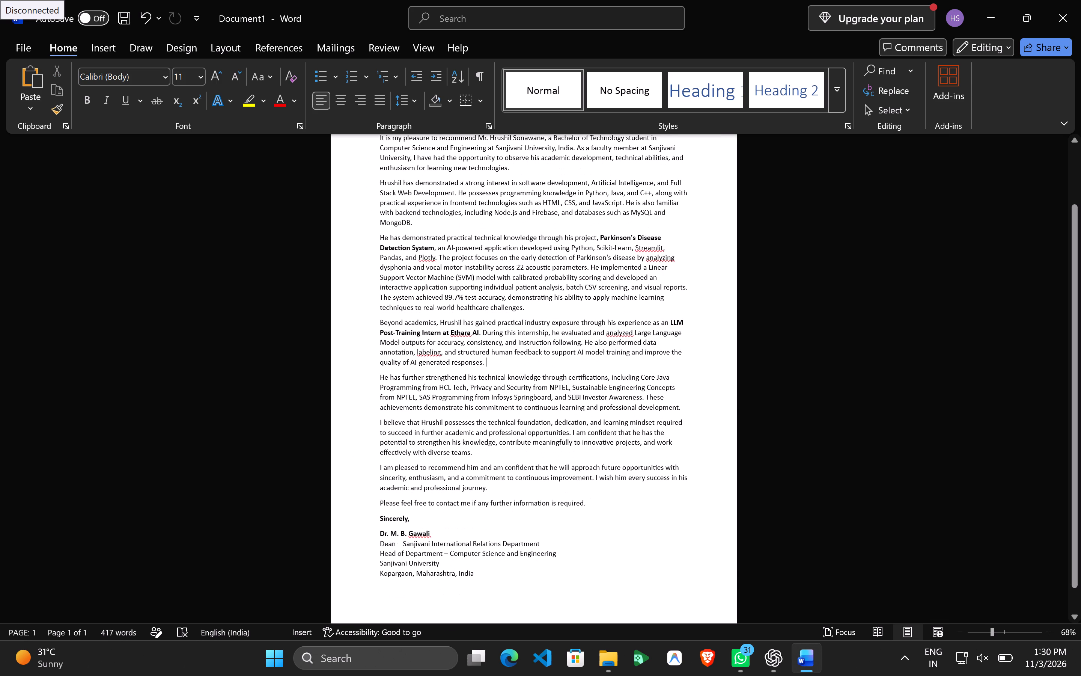
scroll(536, 439, up, 1)
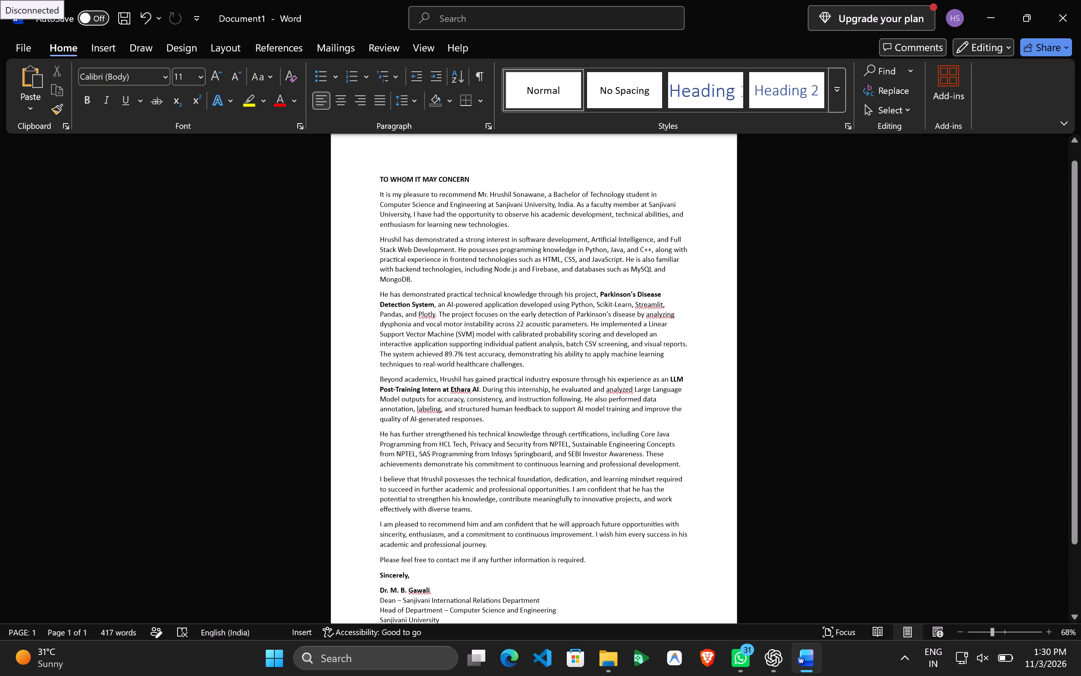
scroll(536, 439, up, 1)
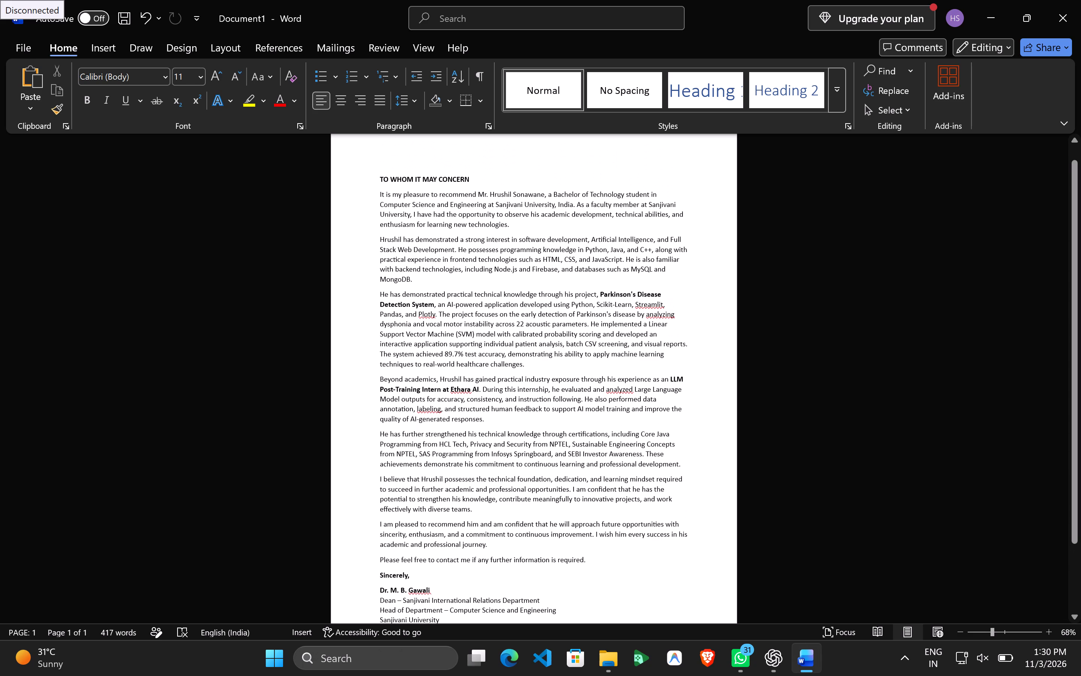
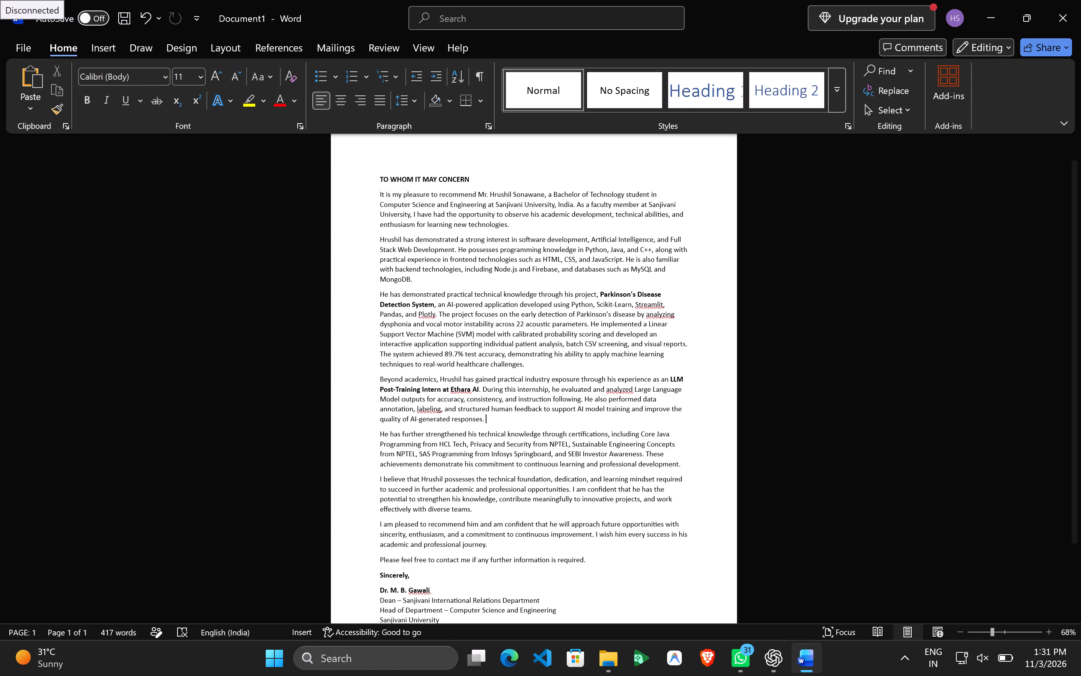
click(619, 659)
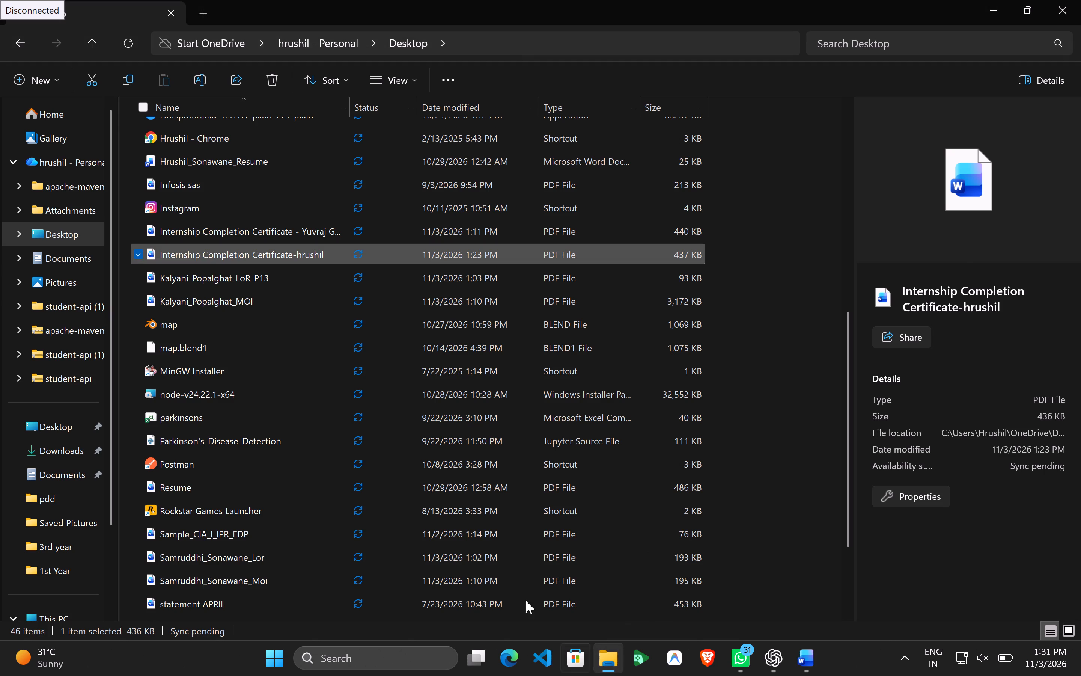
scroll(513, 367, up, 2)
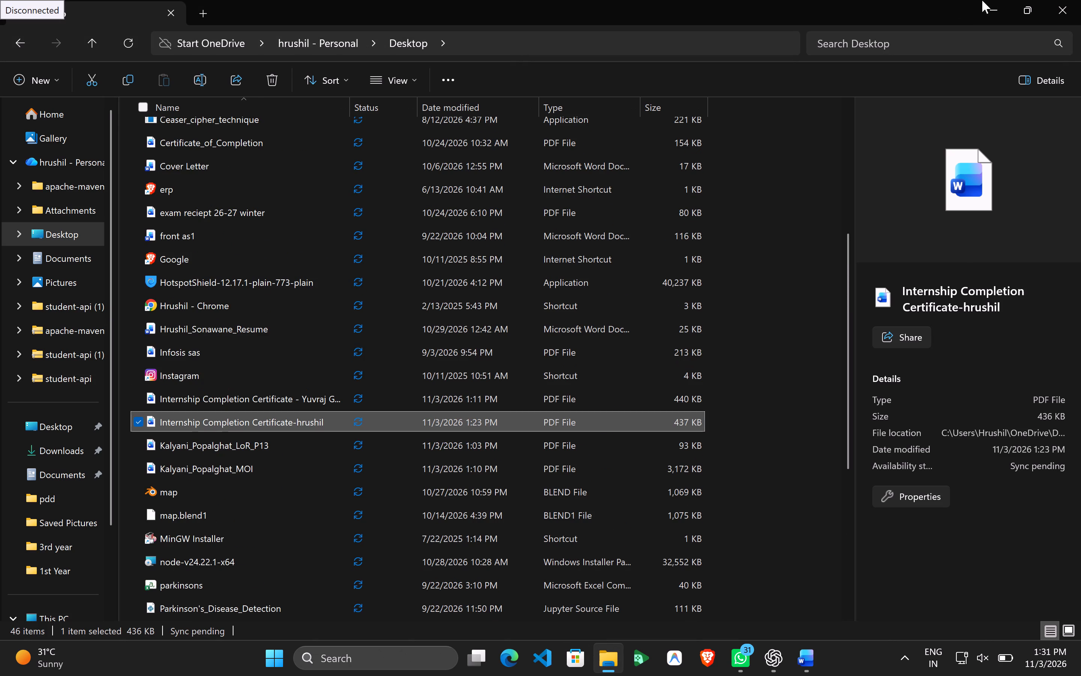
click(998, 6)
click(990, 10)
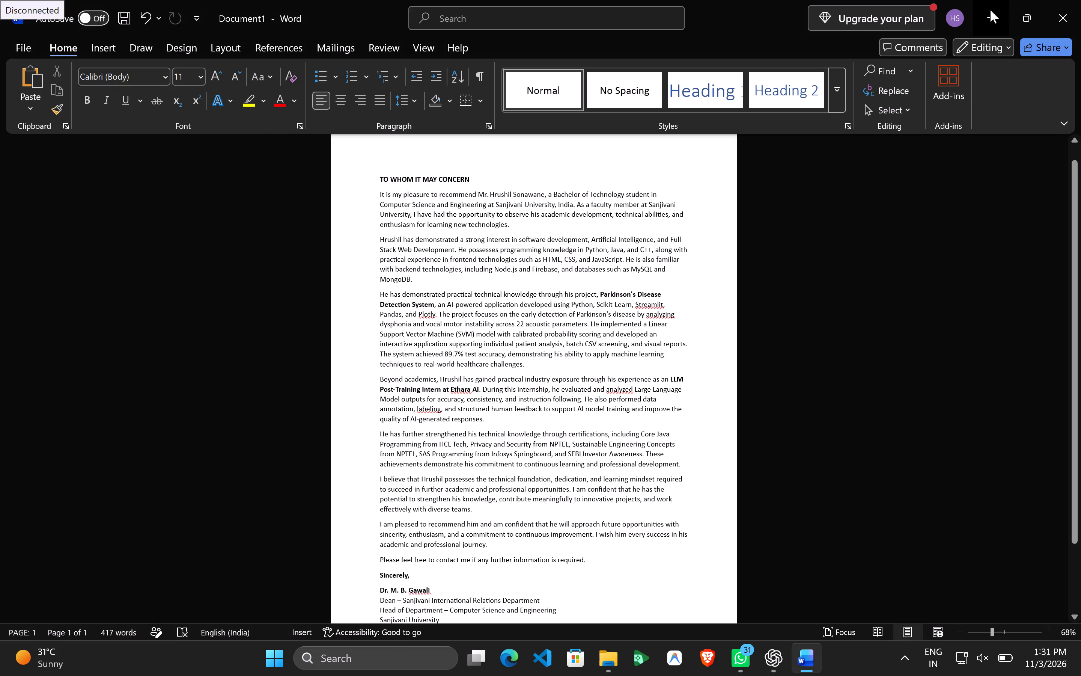
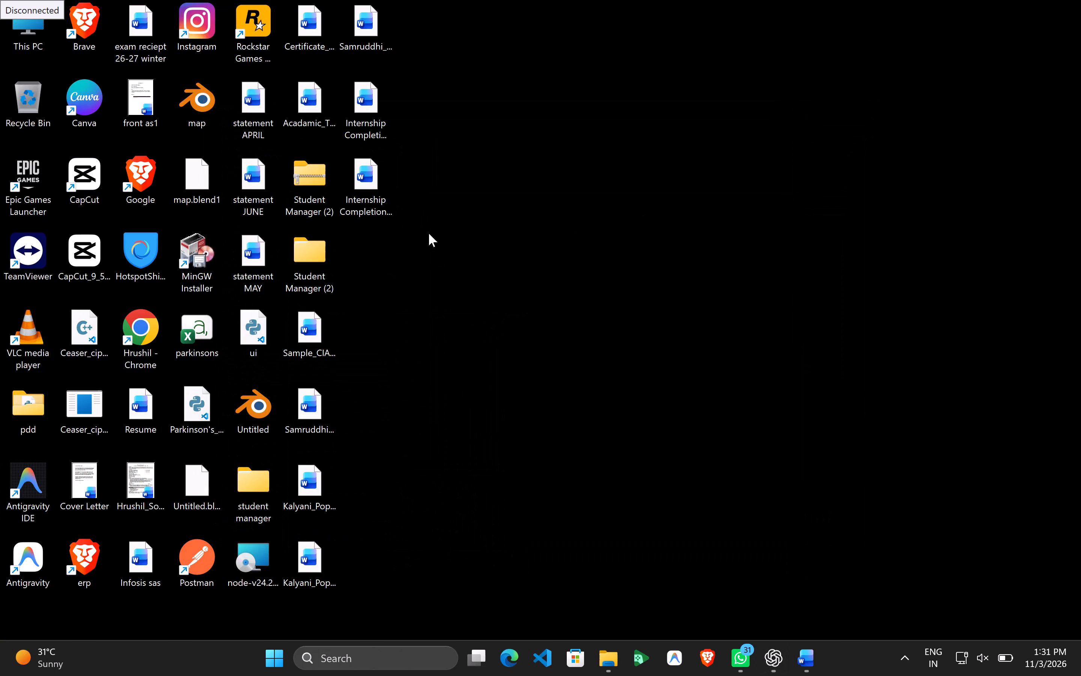
Open the Acadamic_Transcript file from the desktop in Word, look through its pages, and close it.
double_click(317, 102)
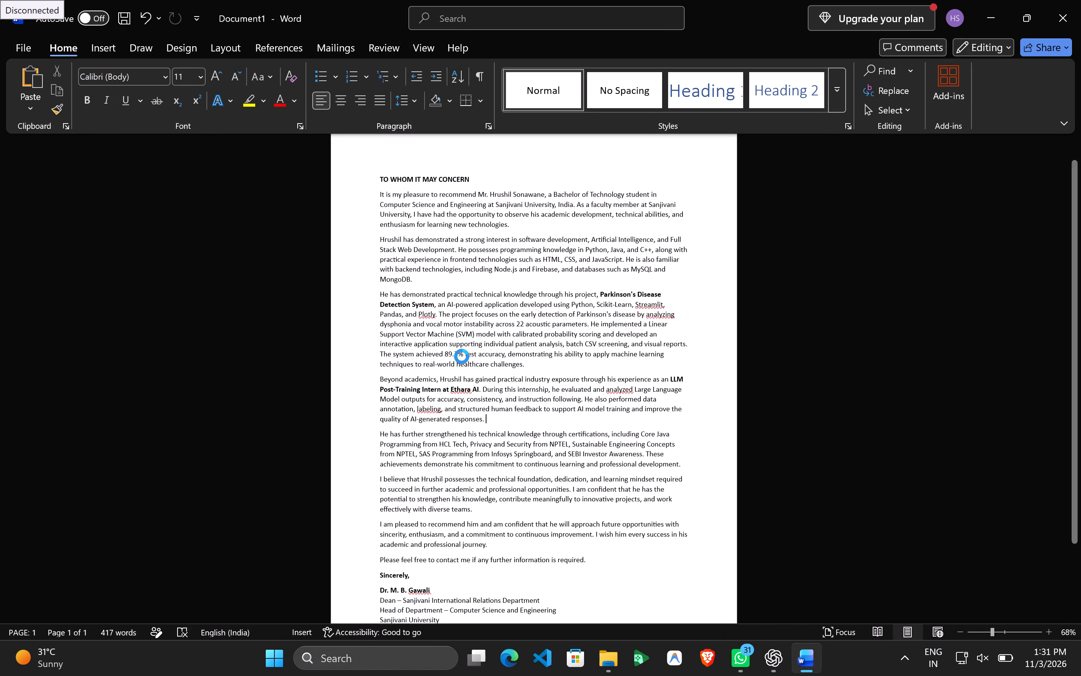
scroll(462, 356, down, 1)
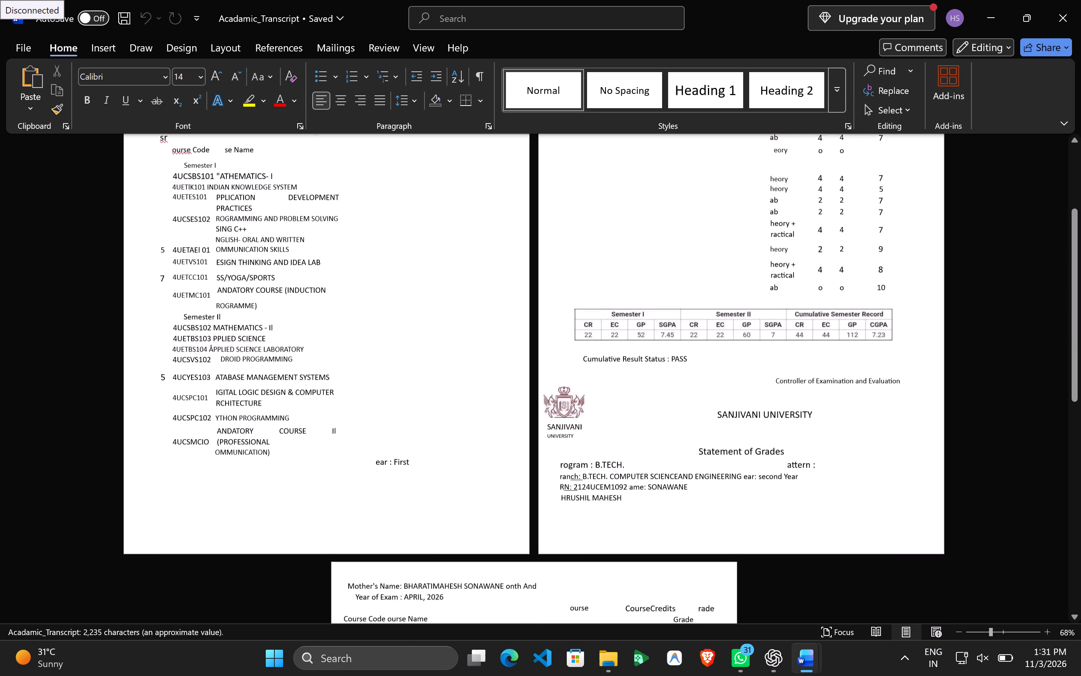
scroll(462, 356, down, 3)
scroll(462, 356, up, 4)
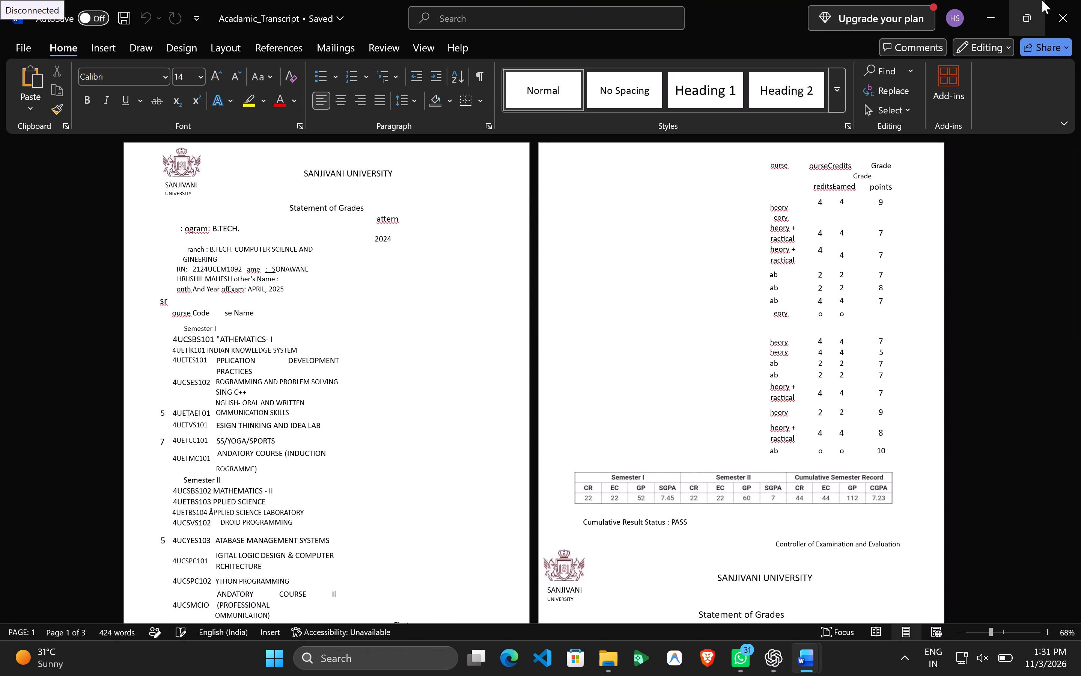
click(1075, 8)
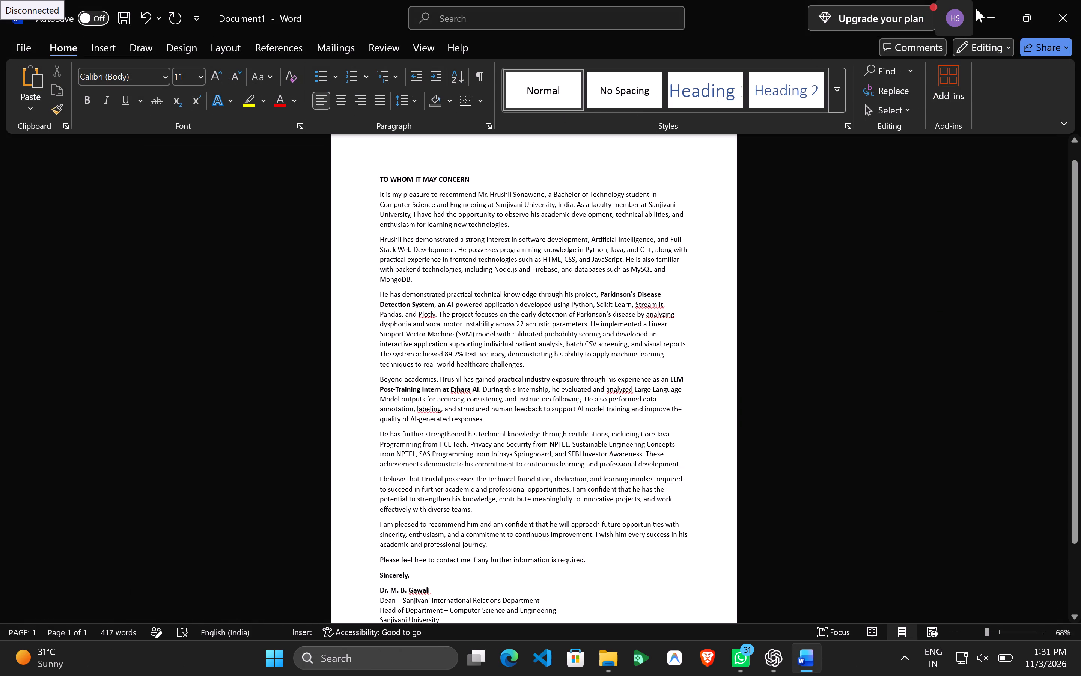
Open Acadamic_Transcript from the desktop in Google Chrome, examine its first- and second-year grade statements, and return to the recommendation letter in Word.
click(983, 11)
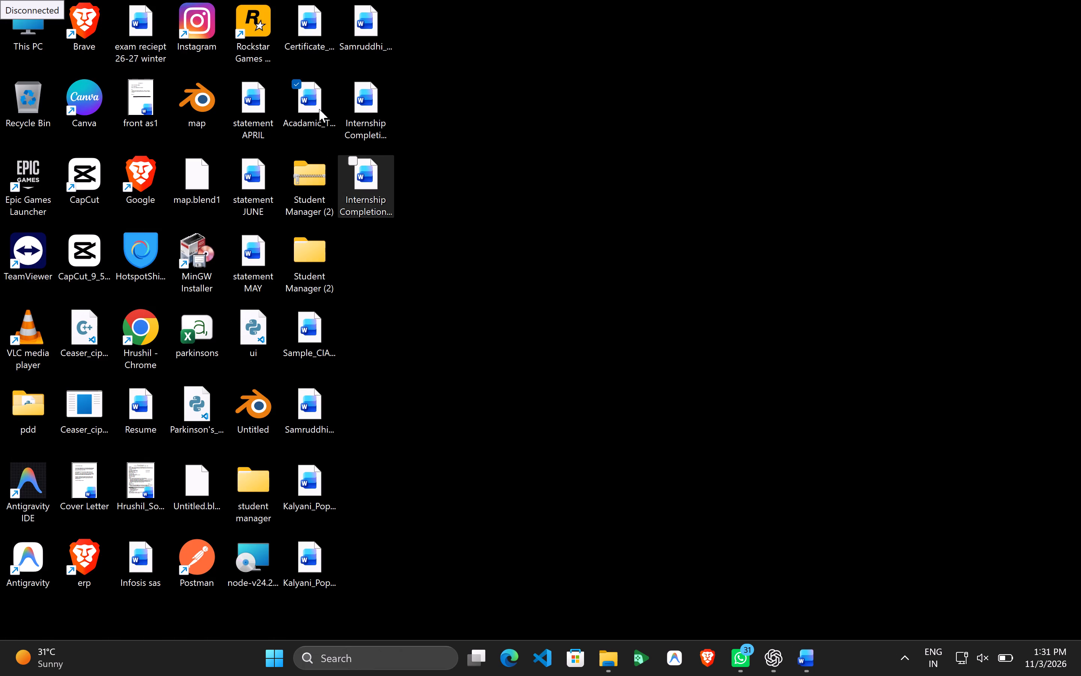
right_click(308, 95)
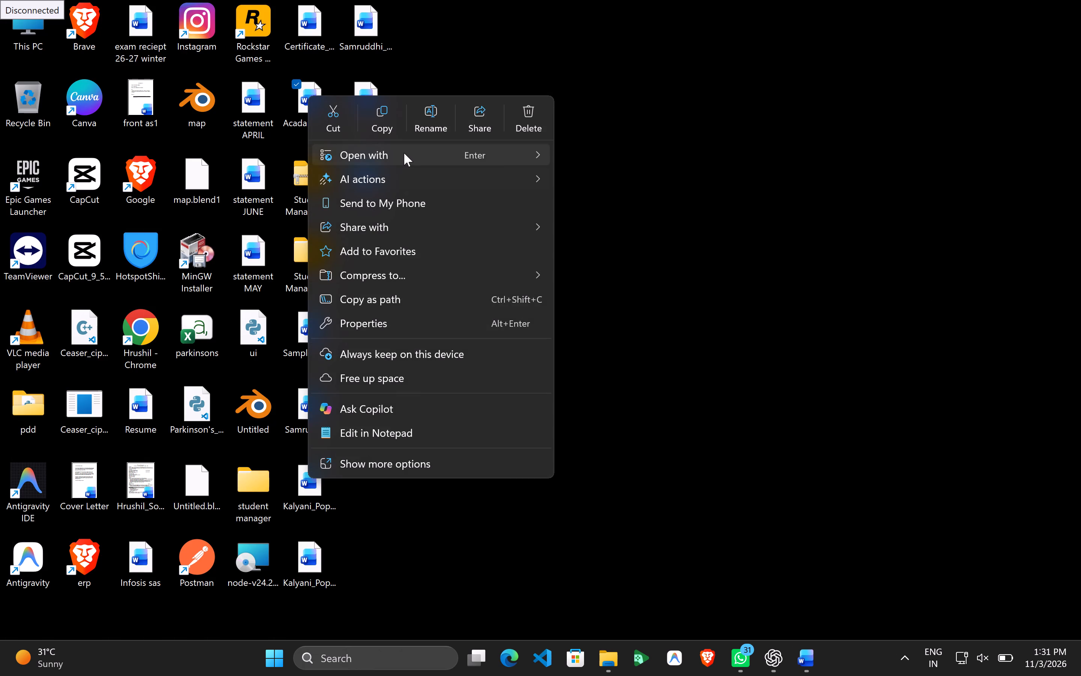
click(404, 153)
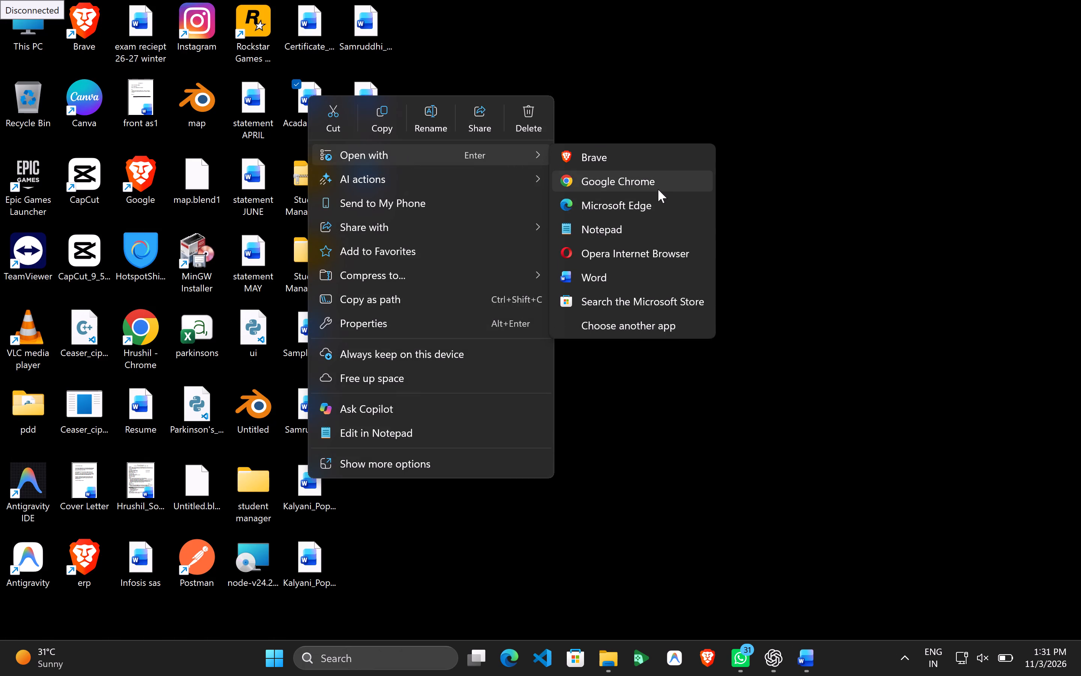
click(658, 189)
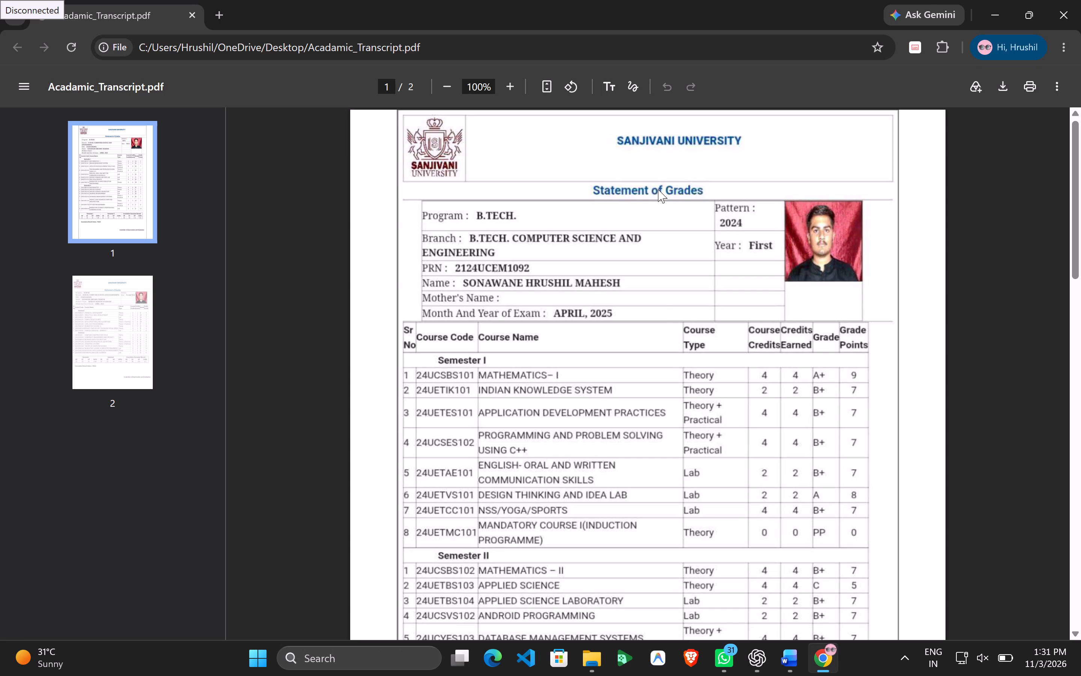
scroll(661, 309, down, 5)
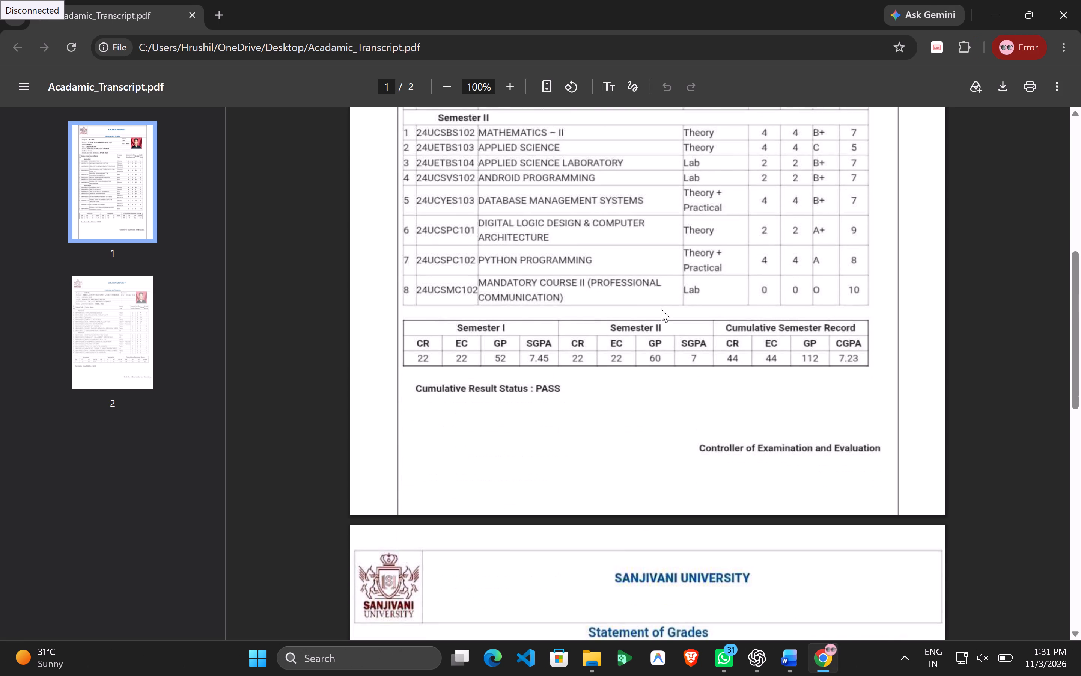
scroll(661, 309, down, 7)
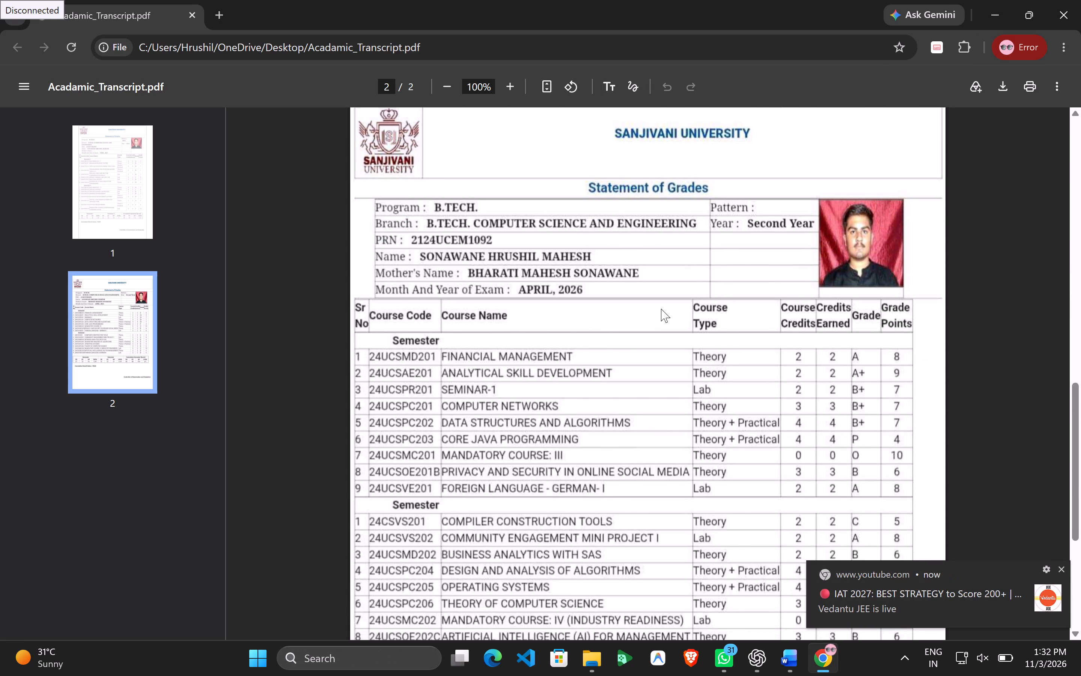
scroll(661, 309, down, 3)
scroll(661, 309, up, 8)
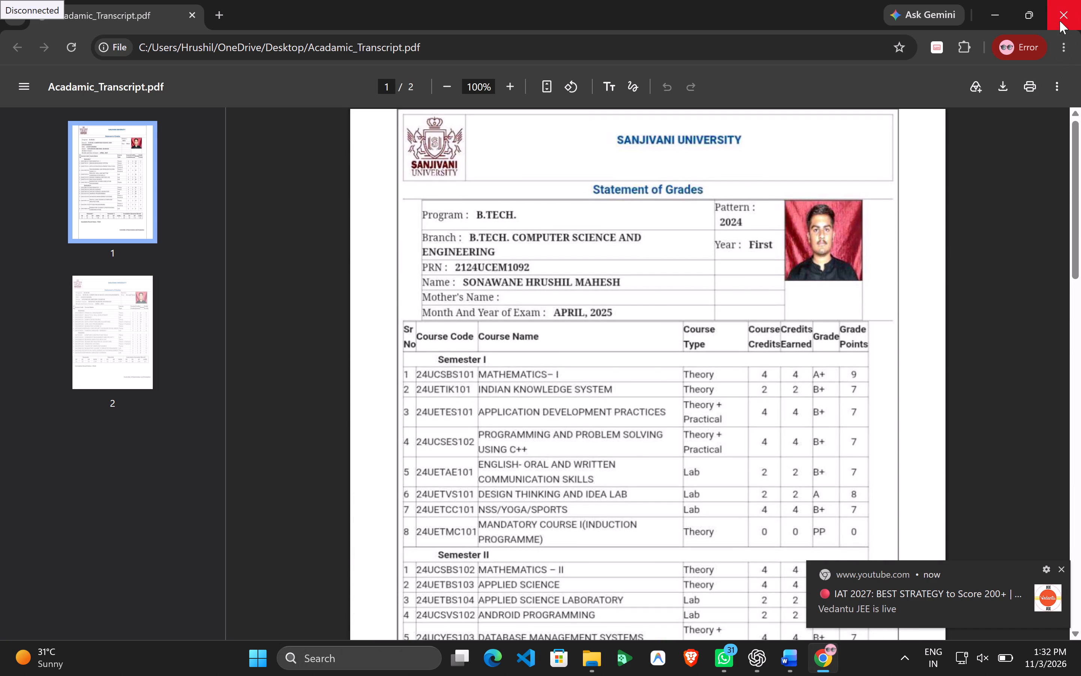
click(1071, 13)
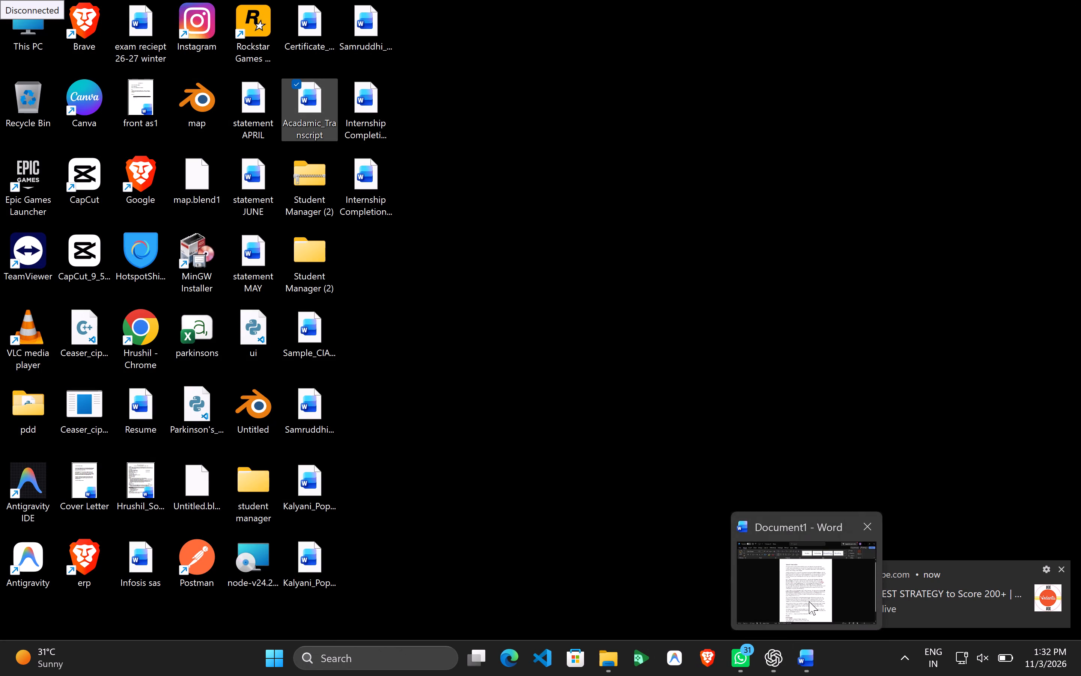
click(812, 593)
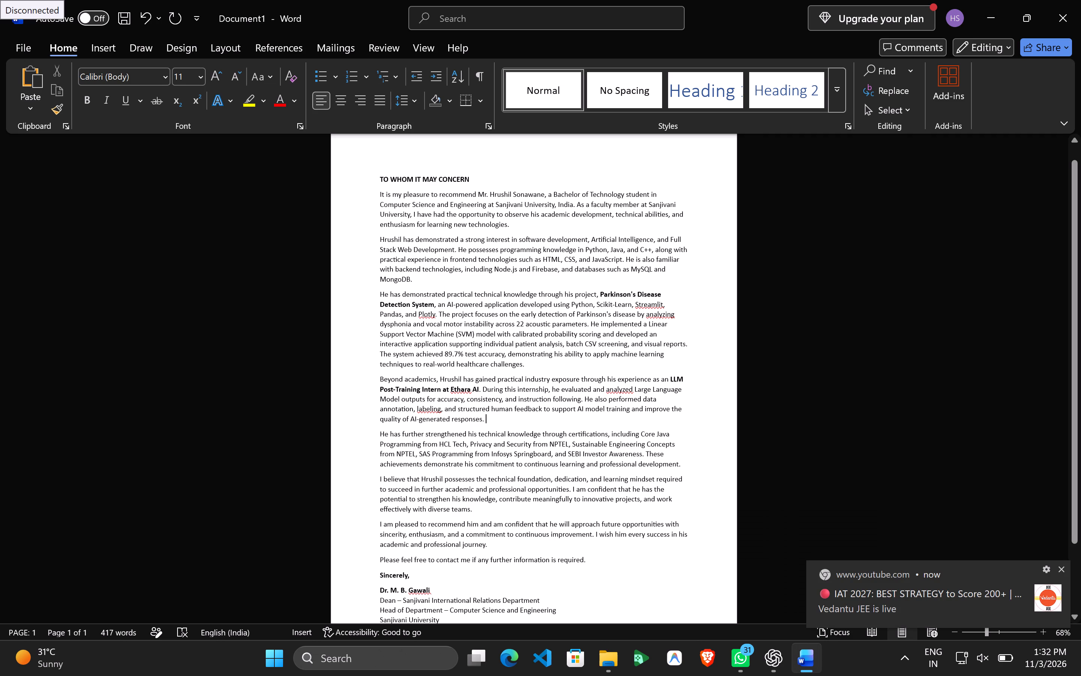
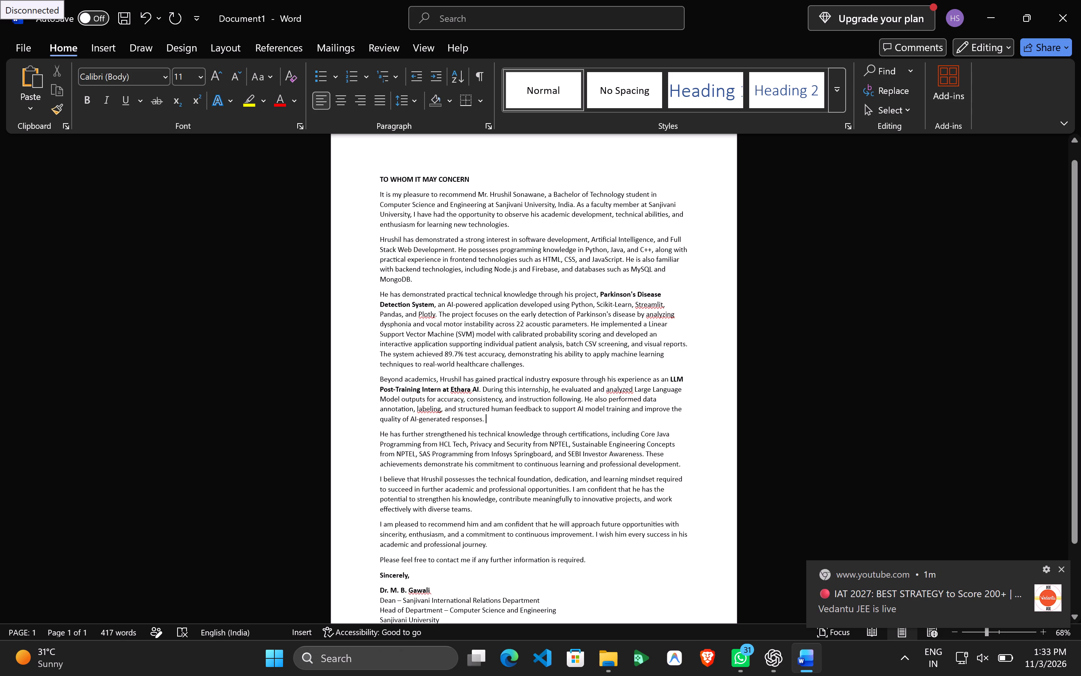
Delete the sentence about early detection of Parkinson's disease across 22 acoustic parameters from the letter's project paragraph.
drag(439, 313, 578, 324)
key(BackSpace)
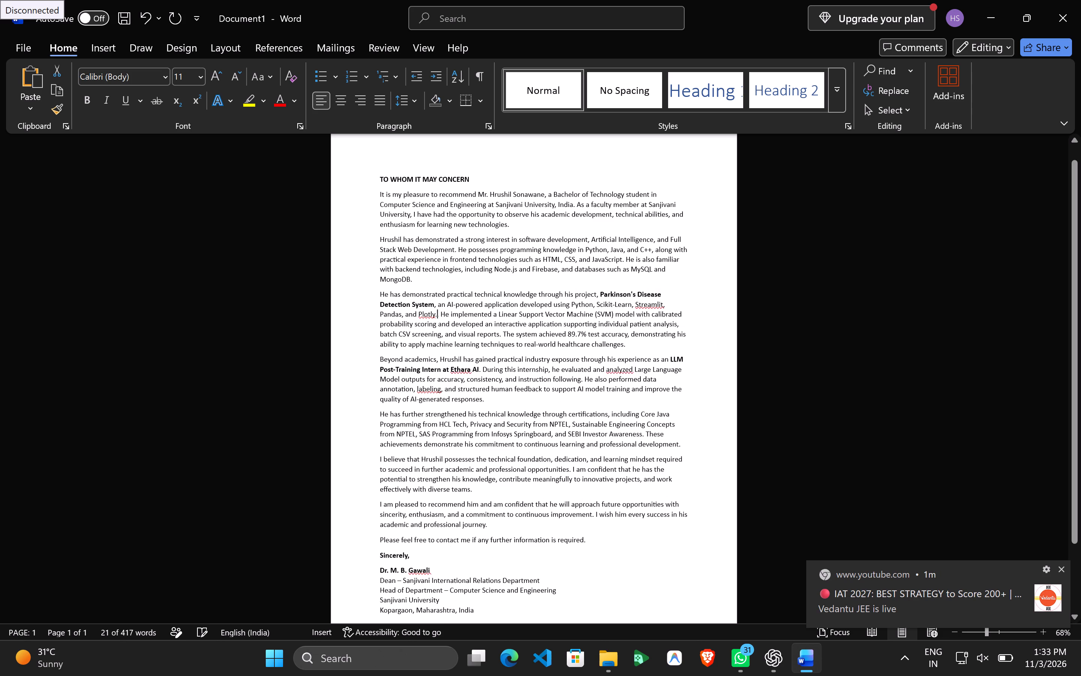
Remove the extra space after "Plotly." in the letter's project paragraph and check the rest of the page down to the signature block.
key(BackSpace)
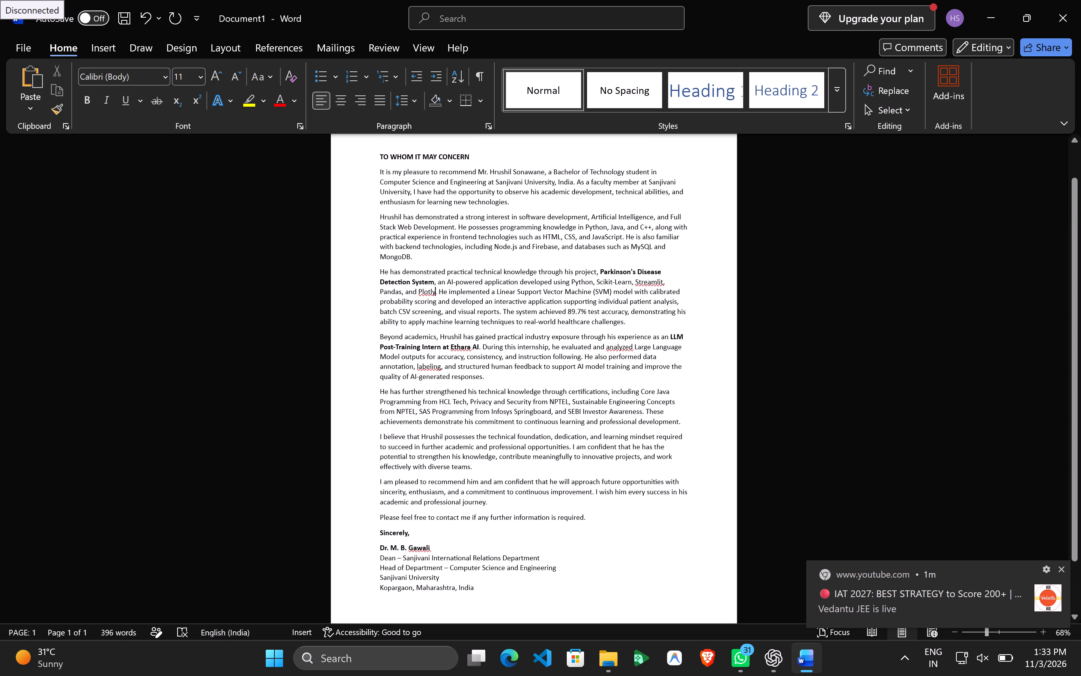
click(507, 271)
scroll(507, 271, down, 1)
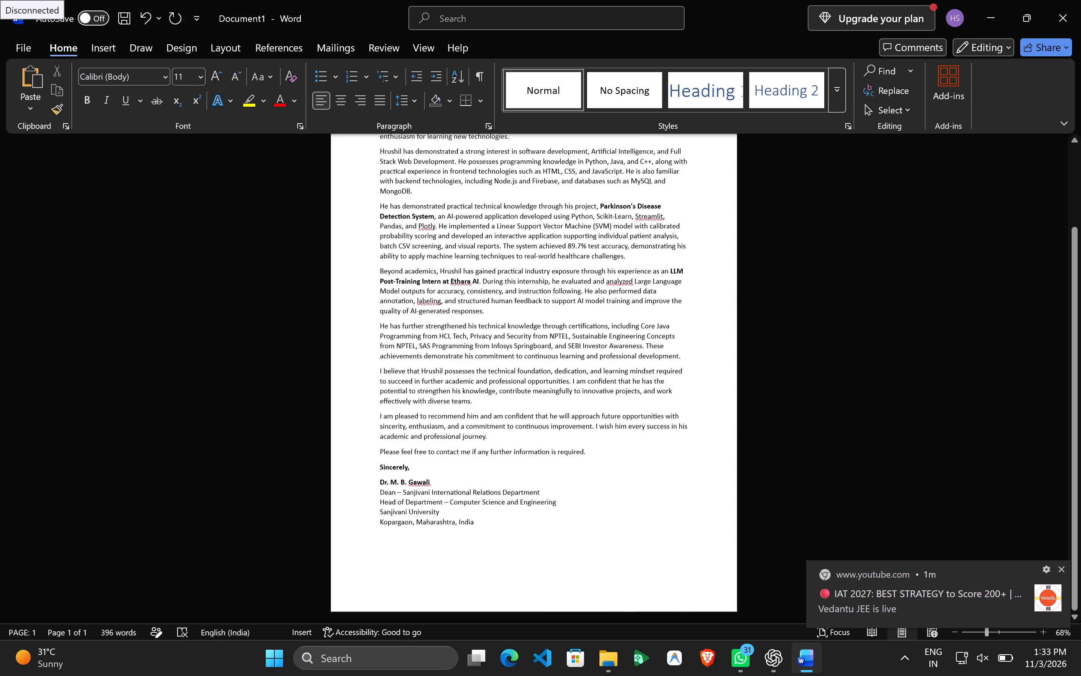
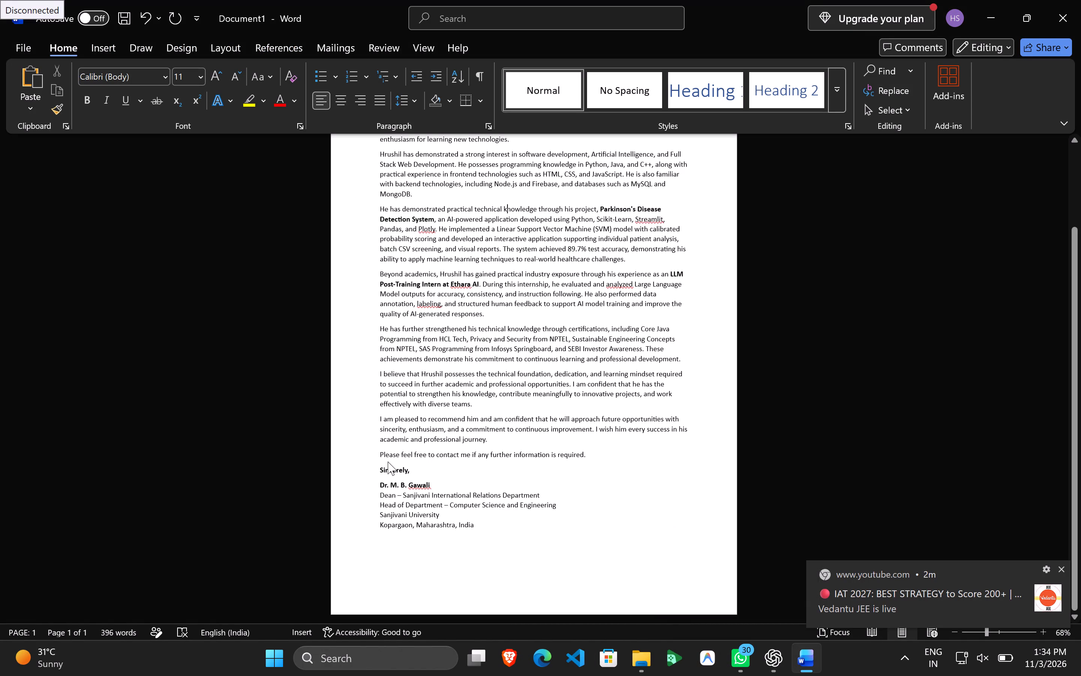
double_click(388, 462)
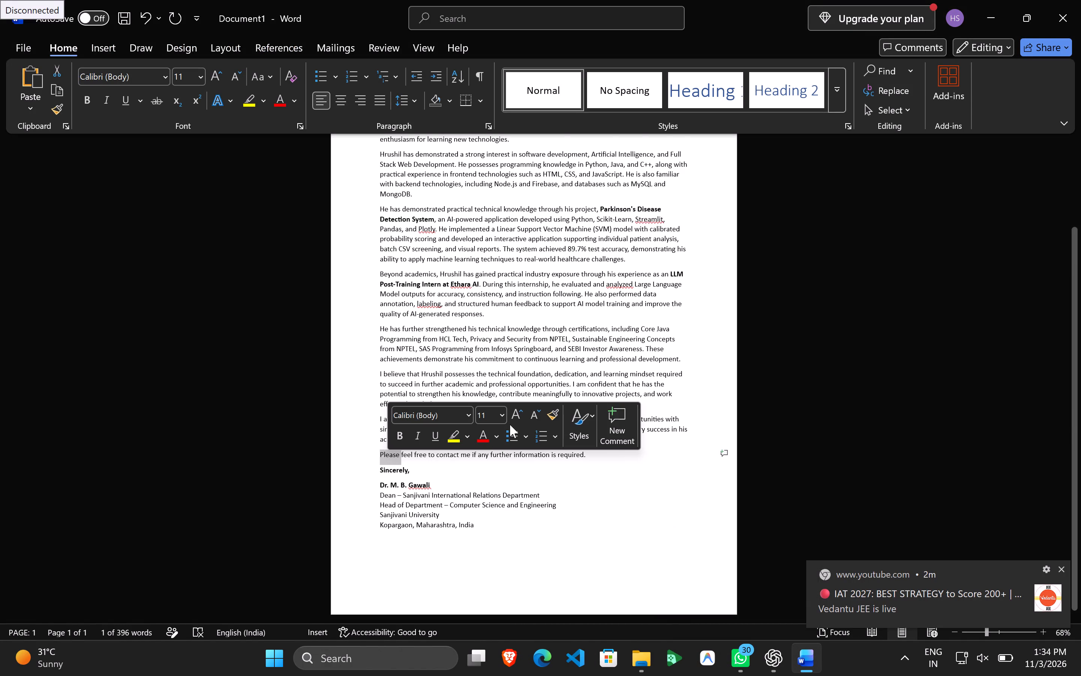
scroll(510, 424, up, 3)
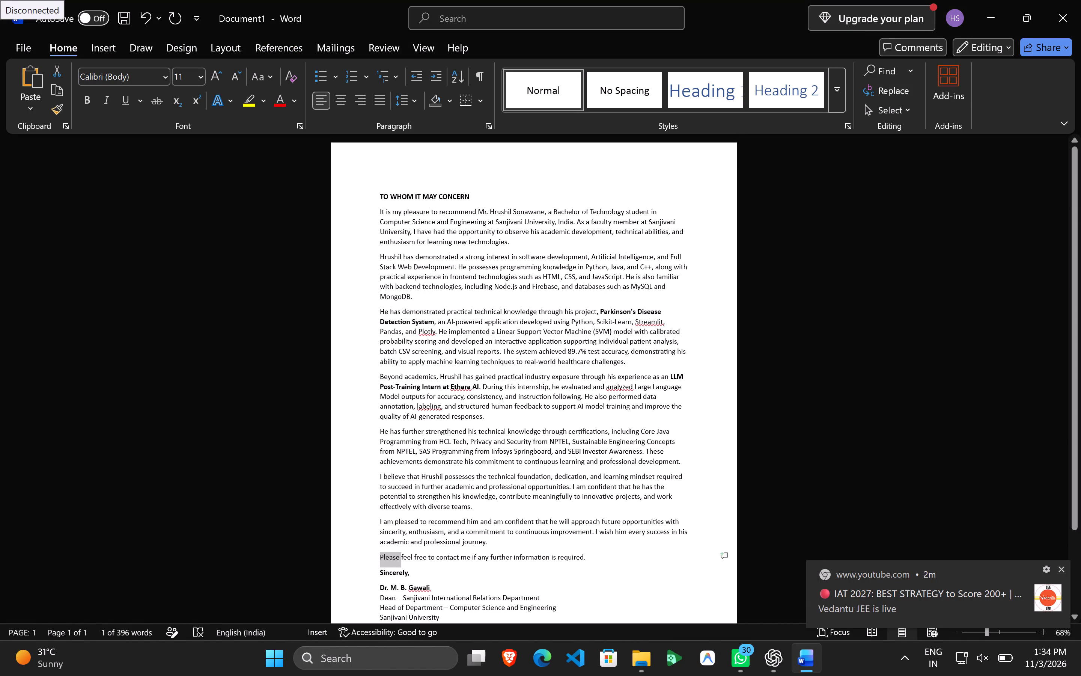
scroll(510, 424, down, 3)
click(430, 466)
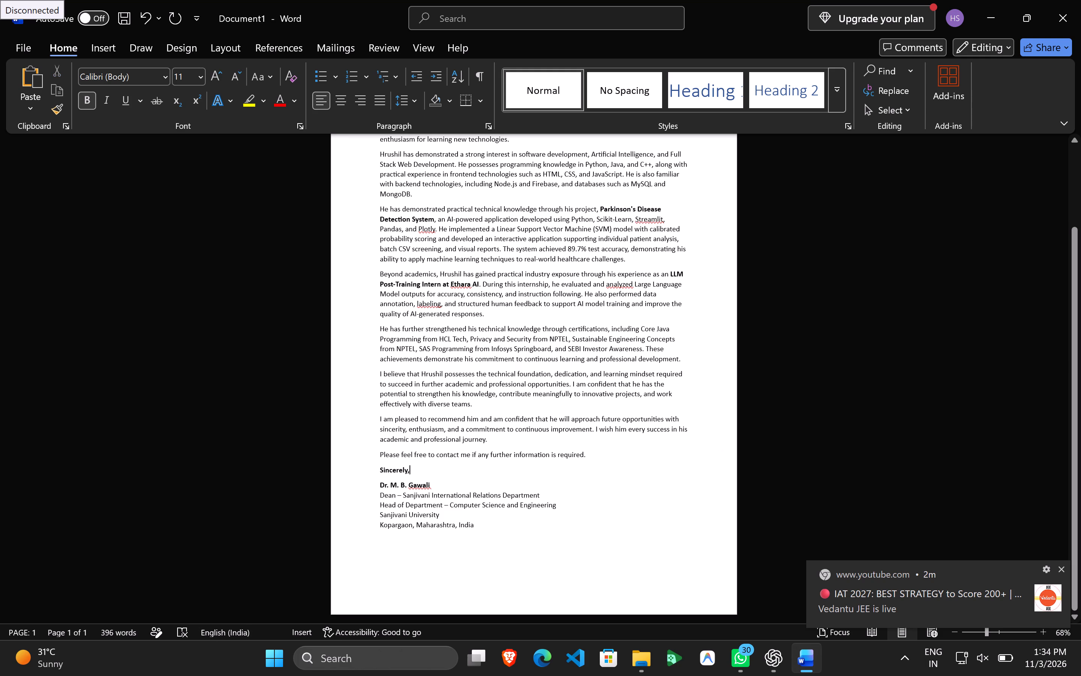
click(390, 463)
click(609, 459)
Insert one blank line between the closing contact sentence and "Sincerely," to make room above the signature block.
key(Right)
key(Left)
key(Return)
key(Return)
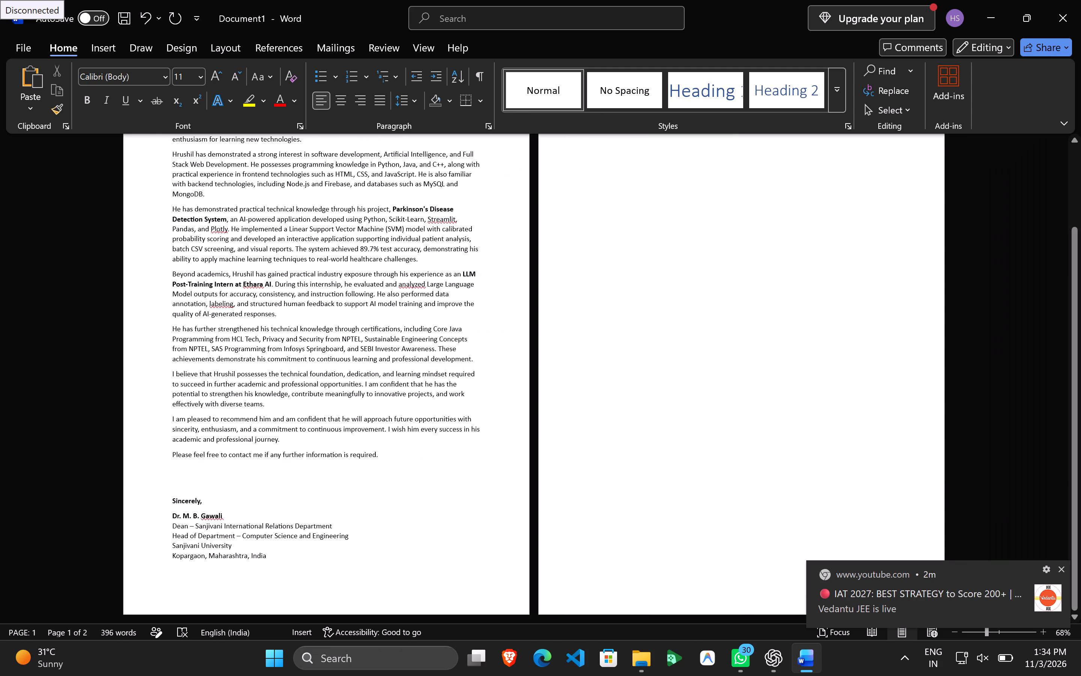
key(BackSpace)
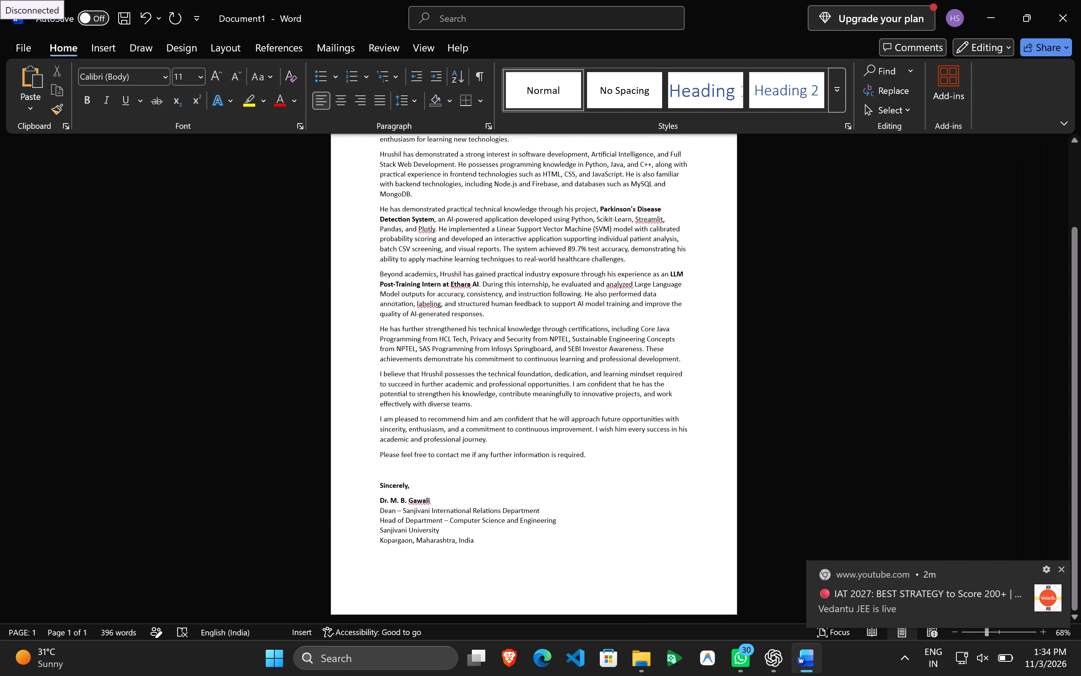
Remove the empty paragraph after "Kopargaon, Maharashtra, India" at the end of the letter.
click(455, 605)
key(BackSpace)
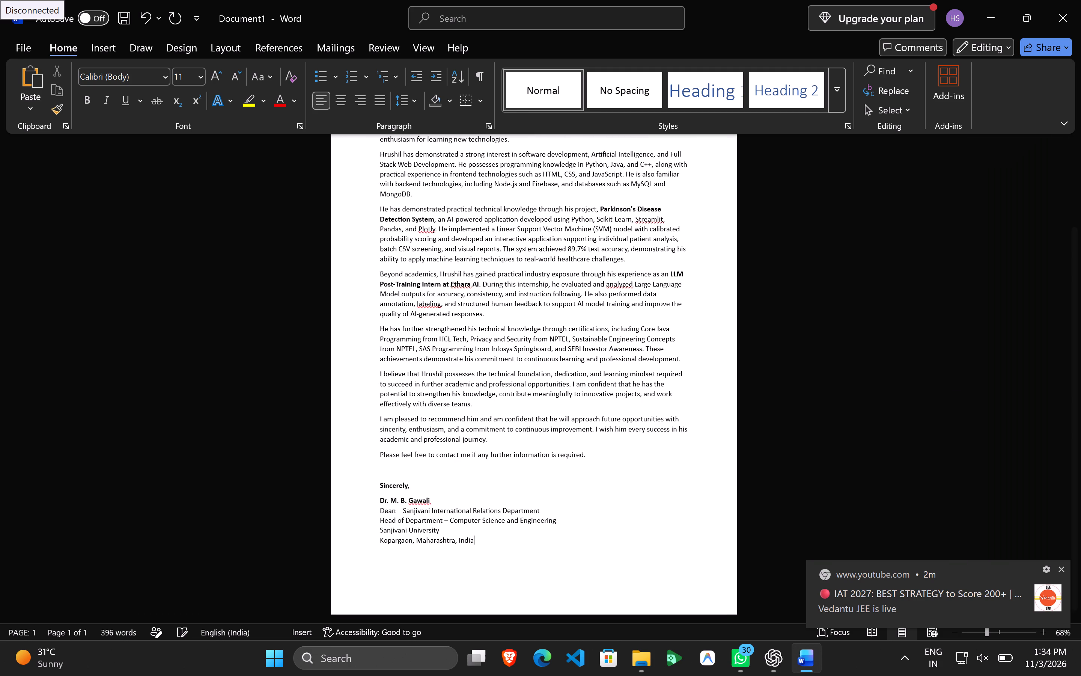
click(456, 587)
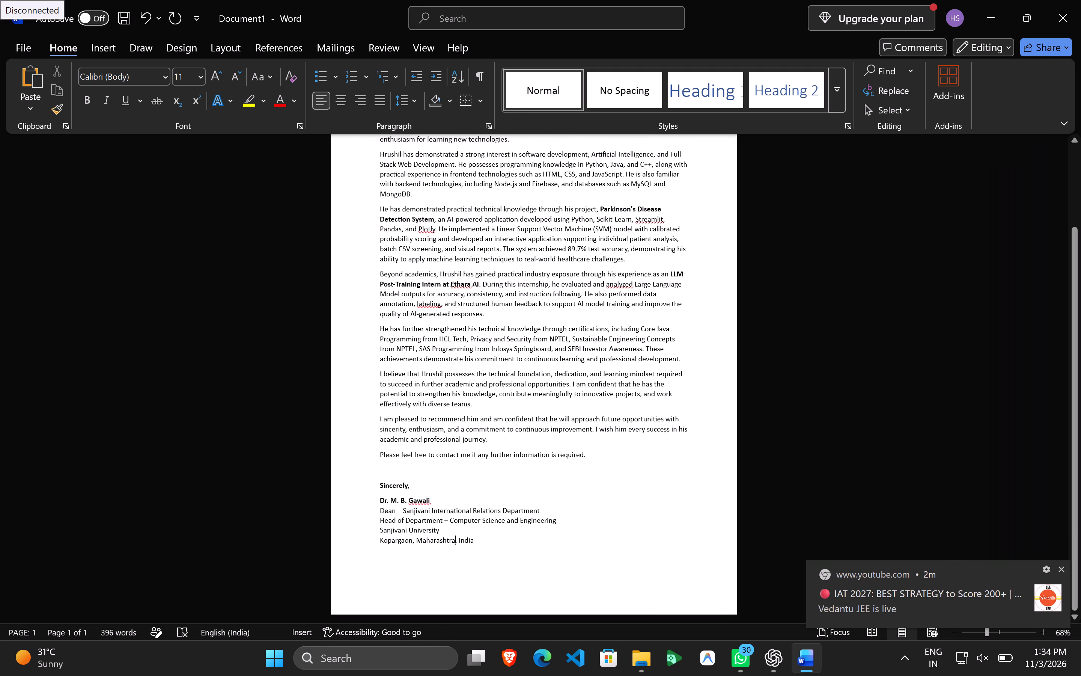
click(465, 593)
click(537, 568)
Add a second blank line above "Sincerely," while keeping the letter on one page.
click(391, 468)
key(Return)
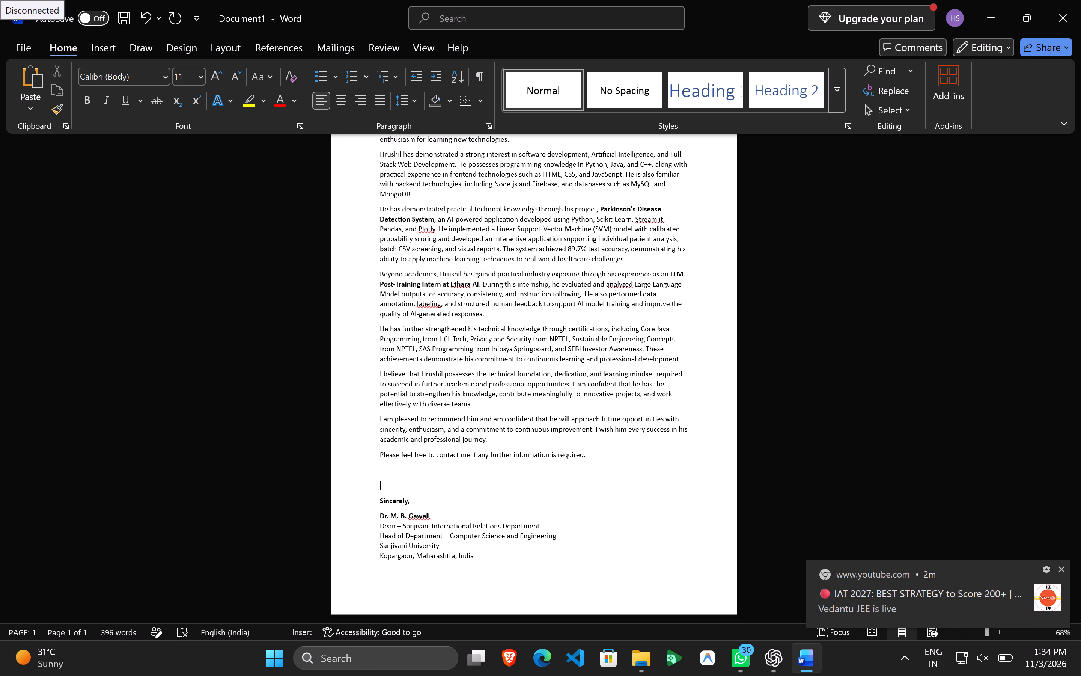
key(Return)
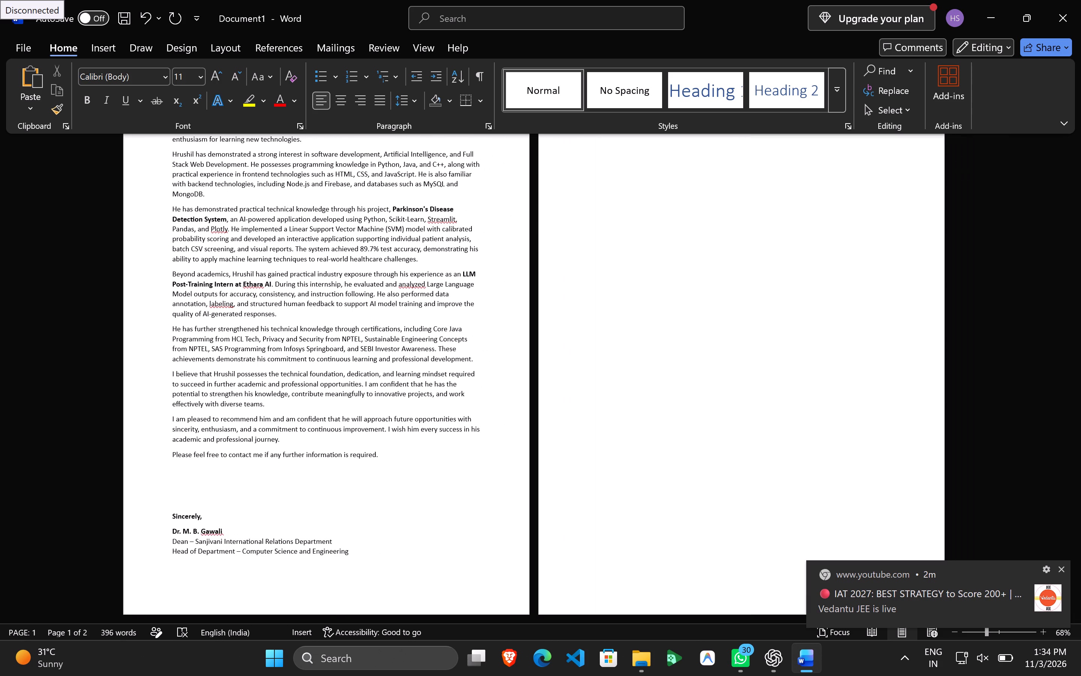
key(BackSpace)
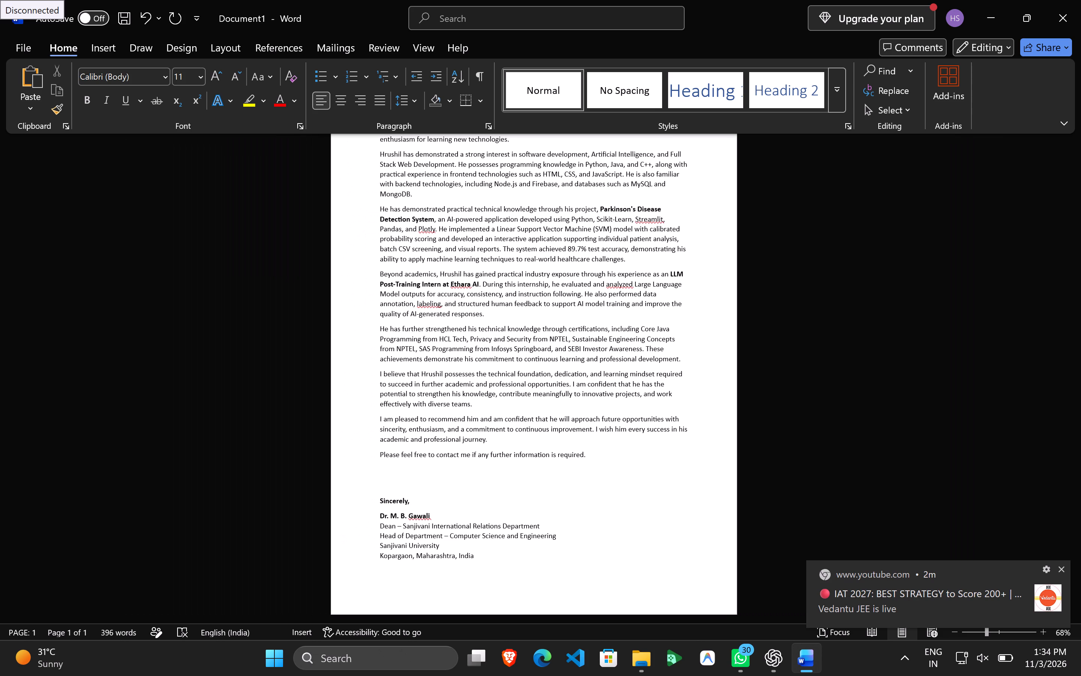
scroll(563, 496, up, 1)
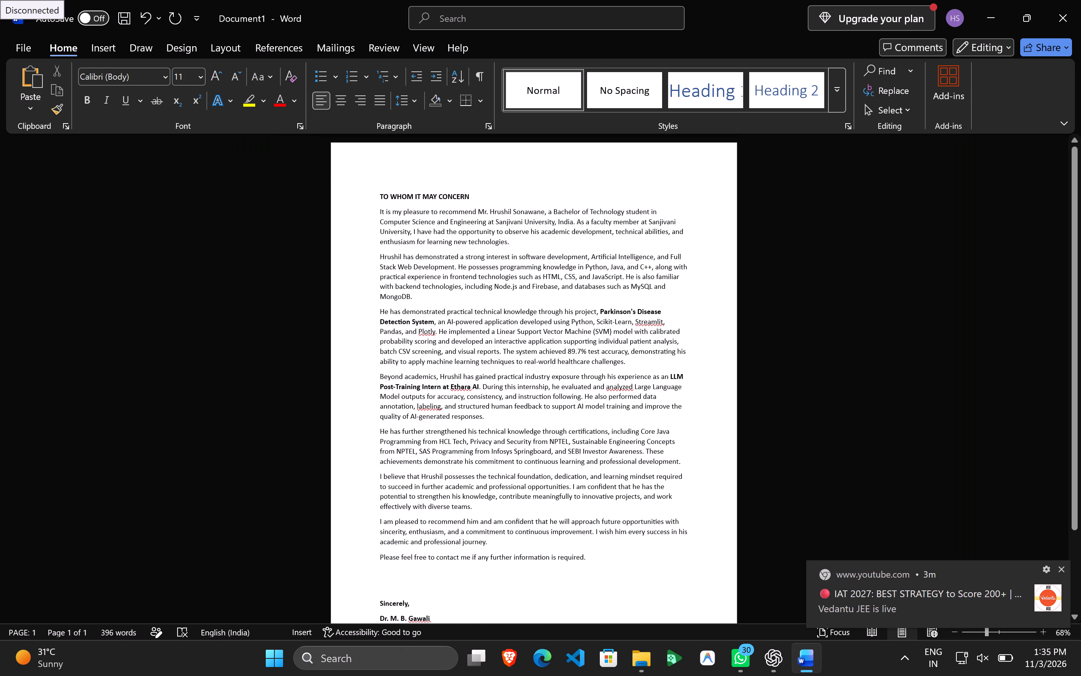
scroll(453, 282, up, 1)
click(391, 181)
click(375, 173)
Remove the bold formatting from "Parkinson's Disease Detection System," in the project paragraph.
scroll(441, 514, down, 1)
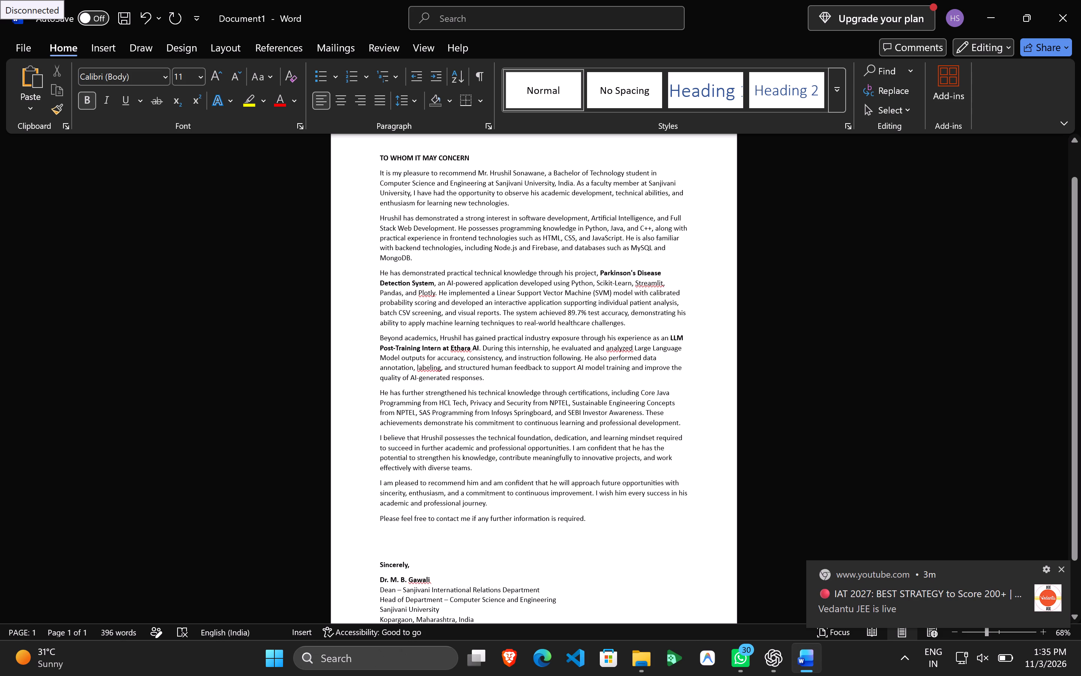
drag(599, 271, 435, 284)
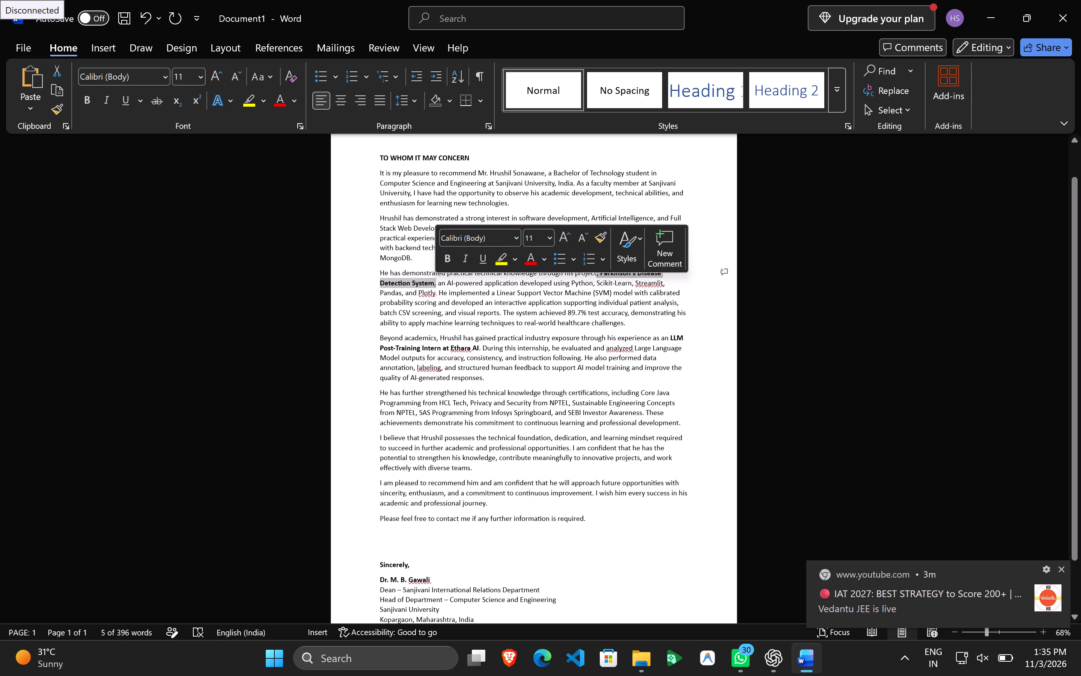
click(445, 266)
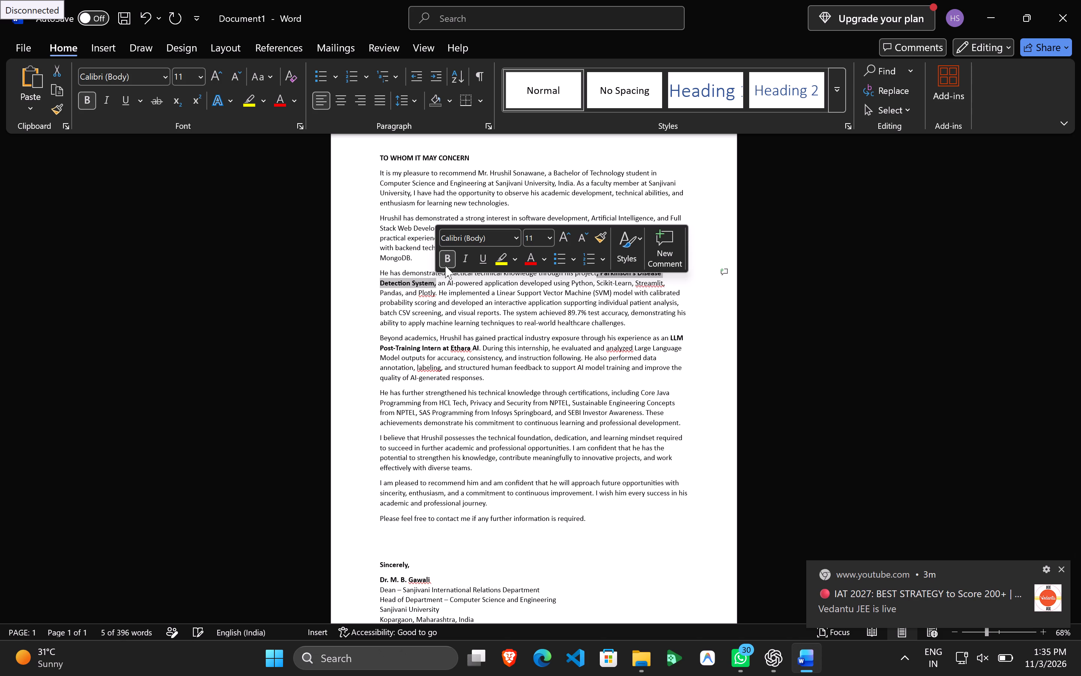
click(445, 266)
click(340, 284)
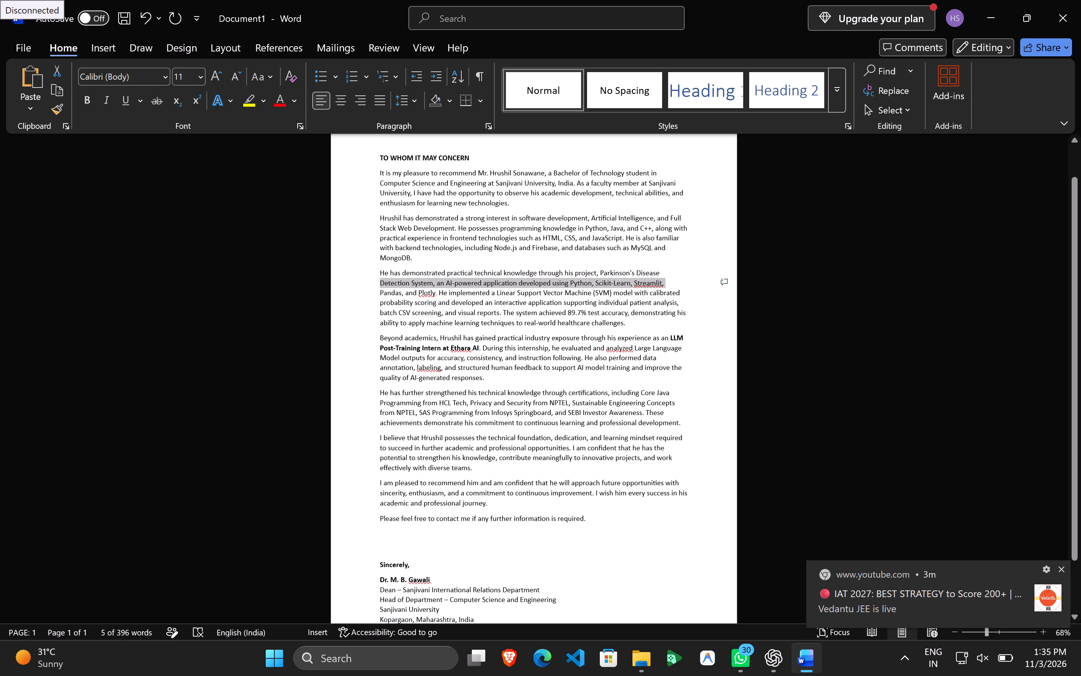
click(340, 284)
click(495, 377)
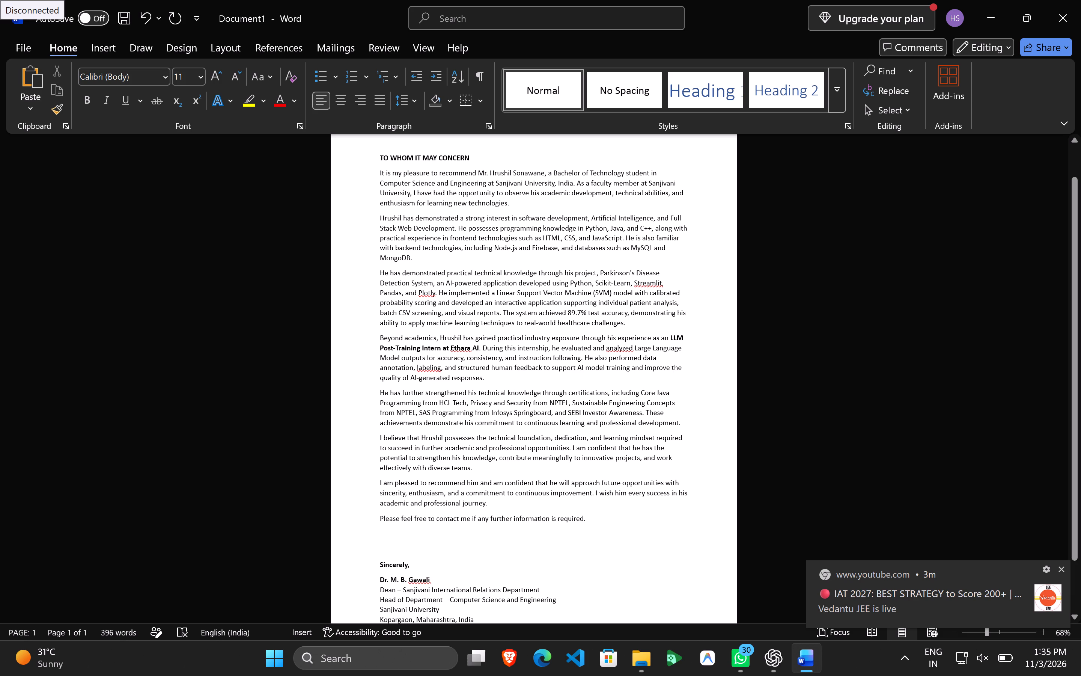
Remove the bold formatting from "LLM Post-Training Intern at Ethara AI" in the internship paragraph.
drag(477, 349, 691, 336)
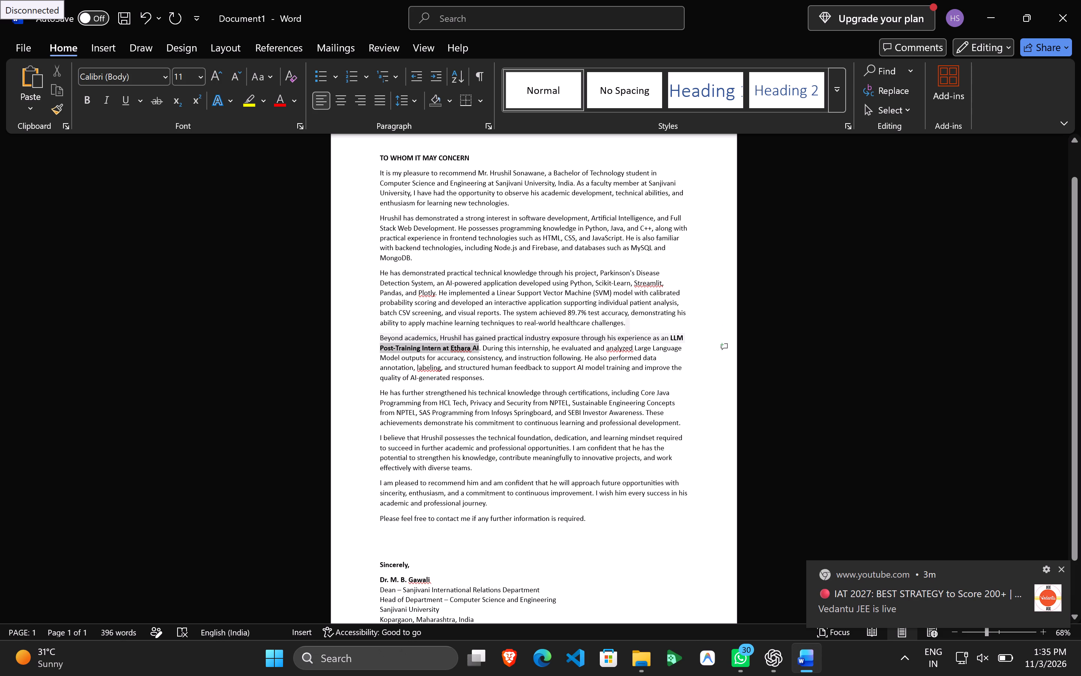
drag(691, 336, 671, 336)
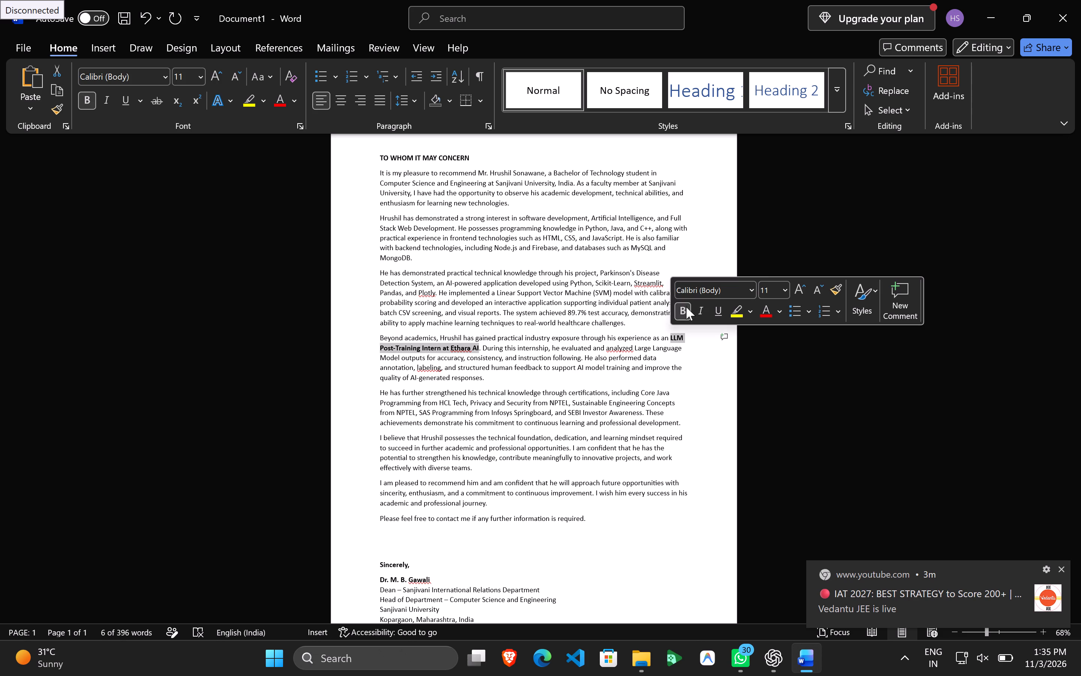
Remove the bold formatting from "LLM Post-Training Intern at Ethara AI" in the internship paragraph.
click(686, 308)
click(690, 392)
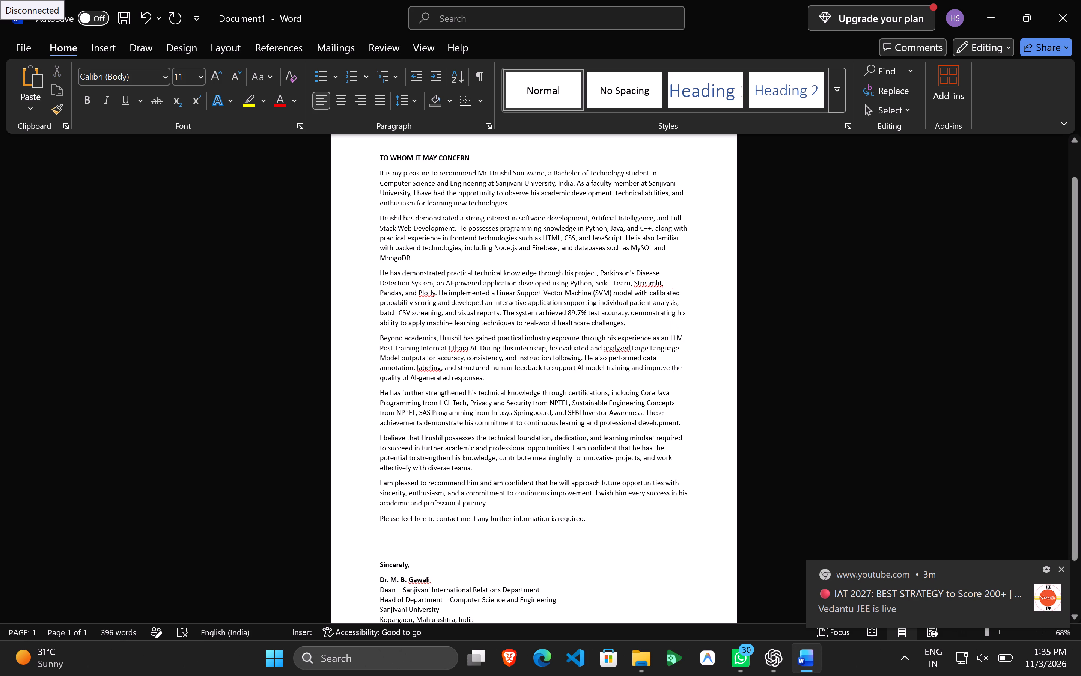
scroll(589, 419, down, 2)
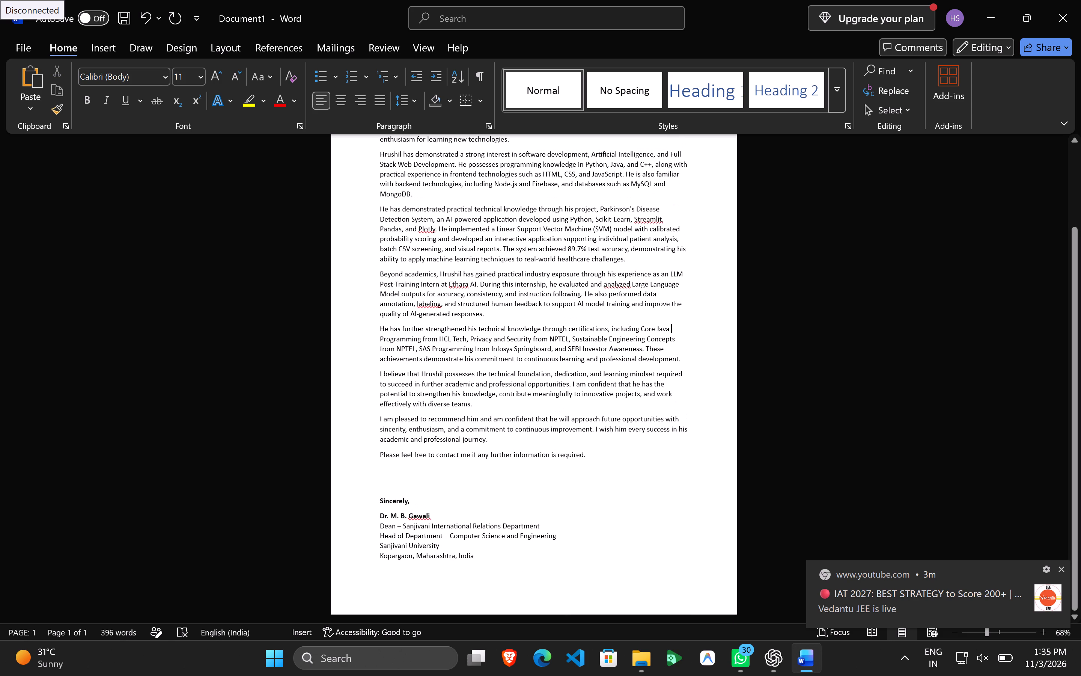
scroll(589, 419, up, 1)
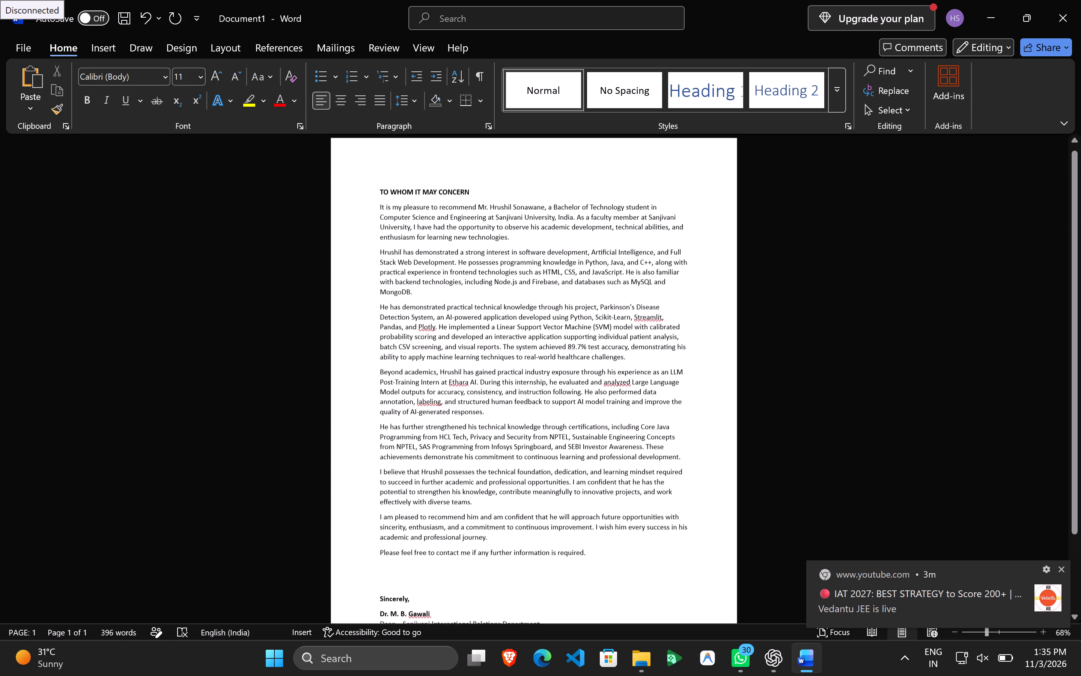
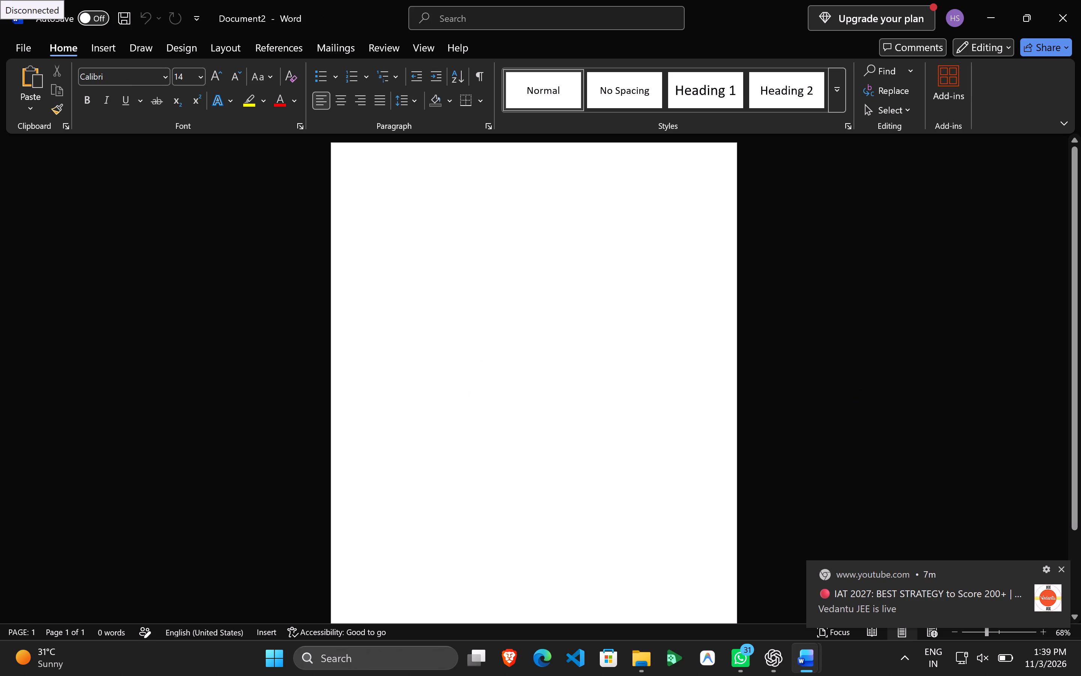
Paste the copied Medium of Instruction certificate text into the blank Word document.
key(ctrl+v)
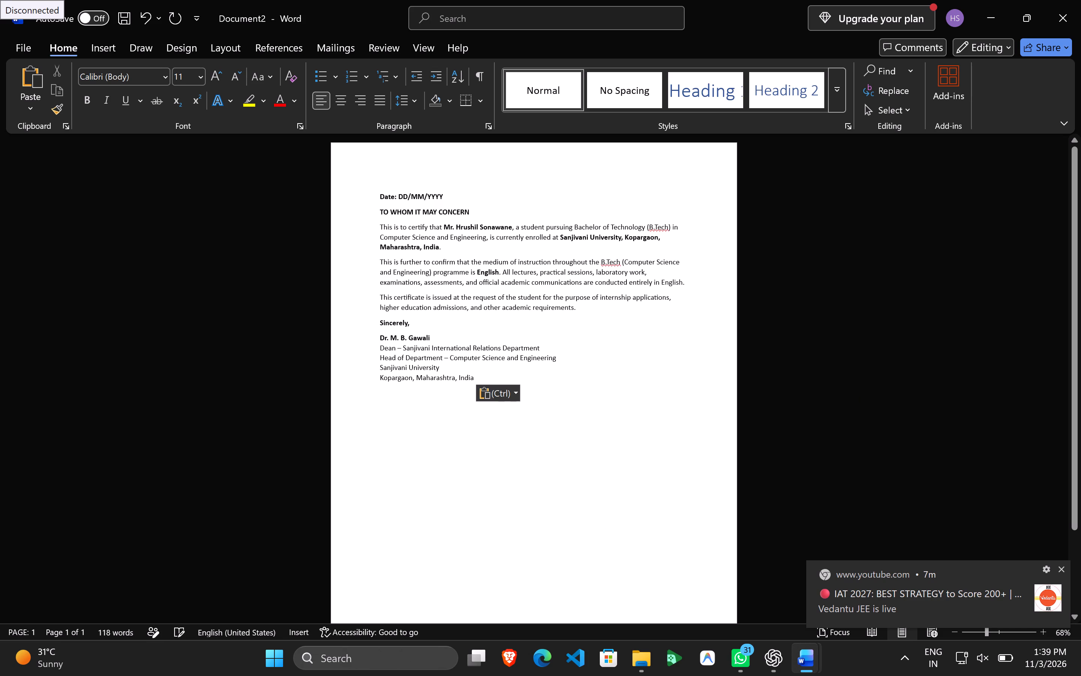
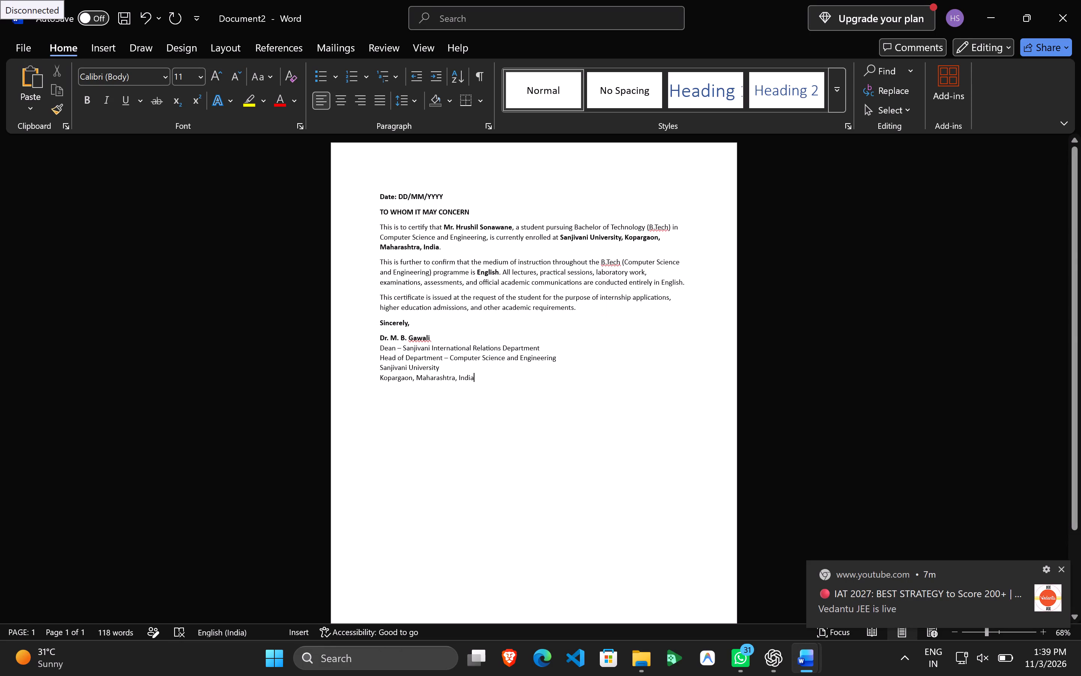
Place the text cursor at the end of the DD/MM/YYYY date line above the certificate's "TO WHOM IT MAY CONCERN" heading.
click(444, 193)
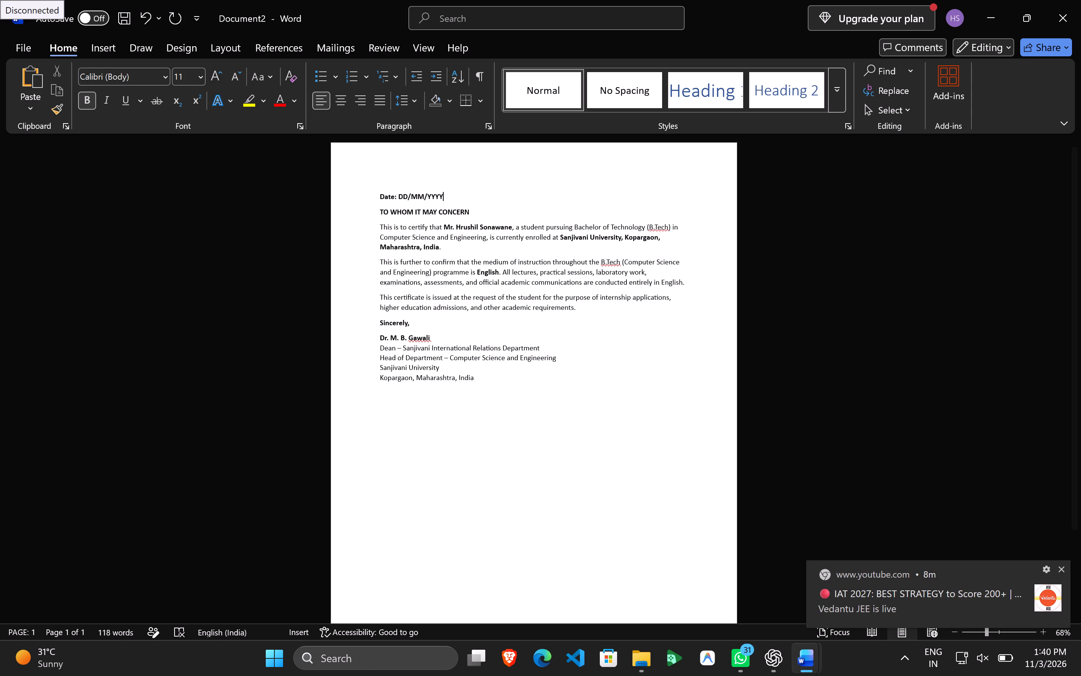
Fill in the date placeholder at the top of the Medium of Instruction certificate, with day 03 and month 11.
scroll(524, 306, down, 1)
scroll(524, 306, up, 1)
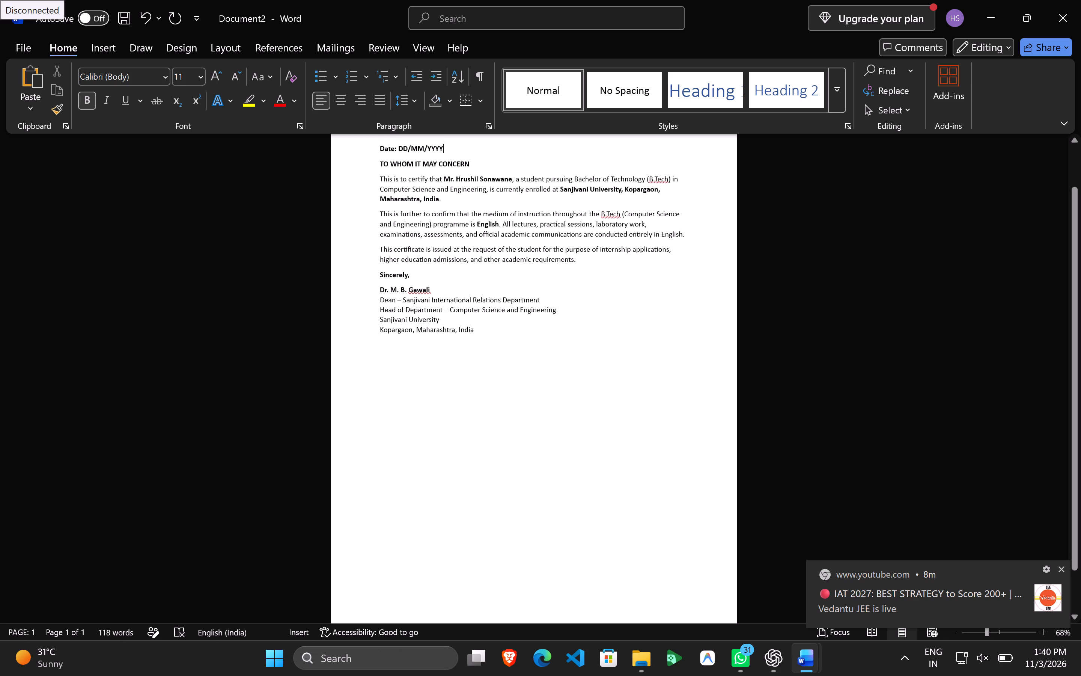
scroll(524, 306, up, 1)
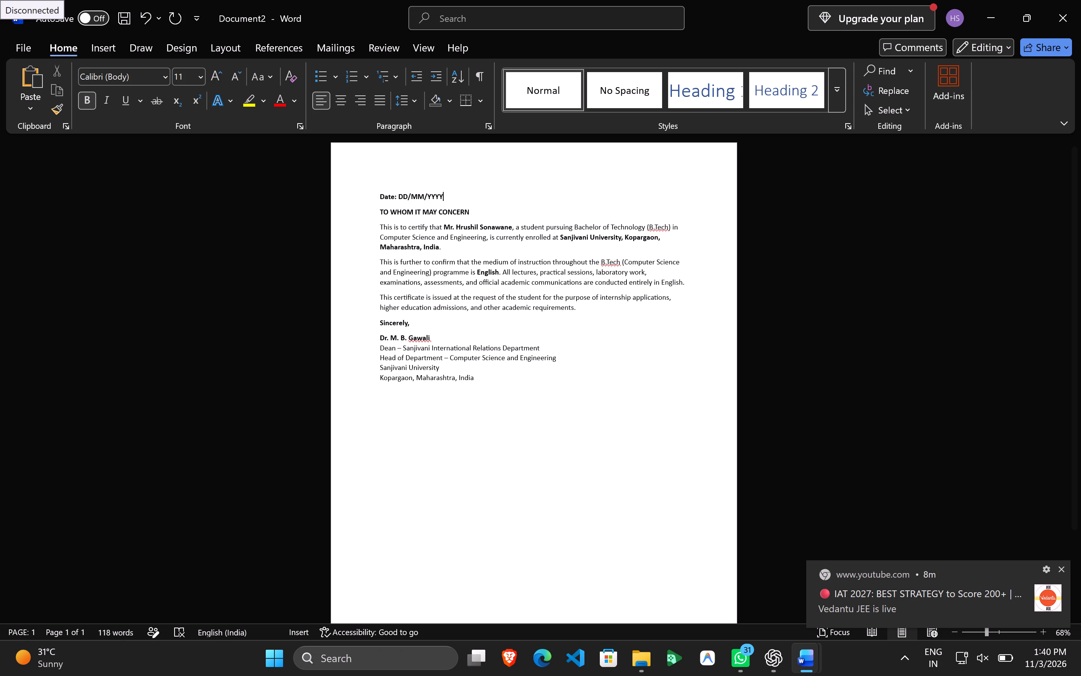
click(407, 194)
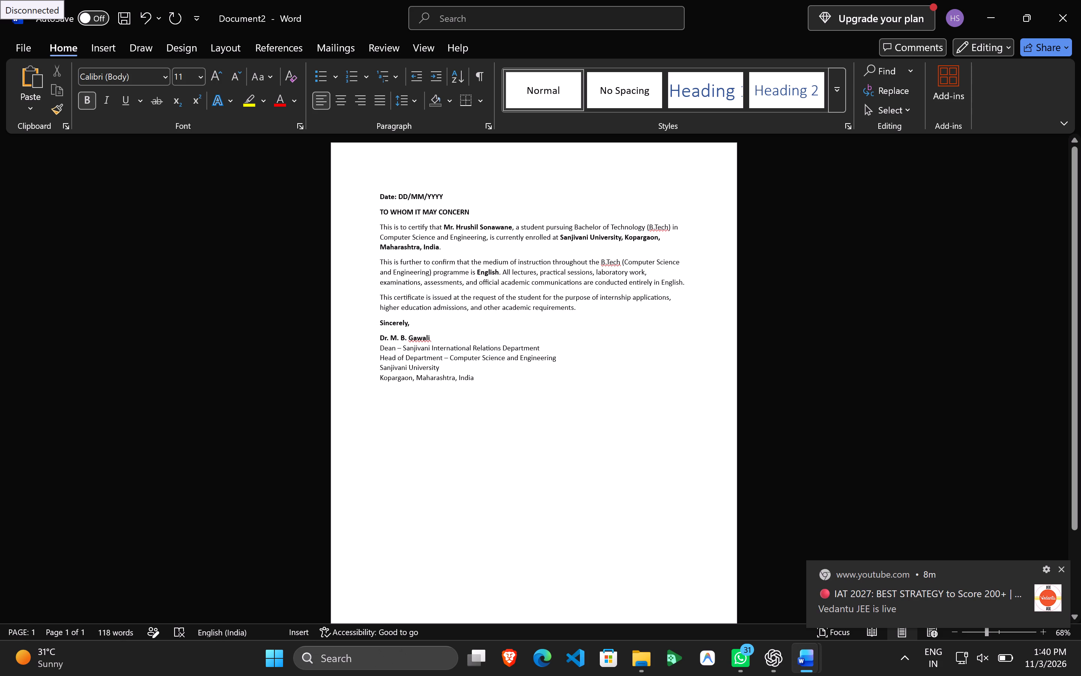
key(BackSpace)
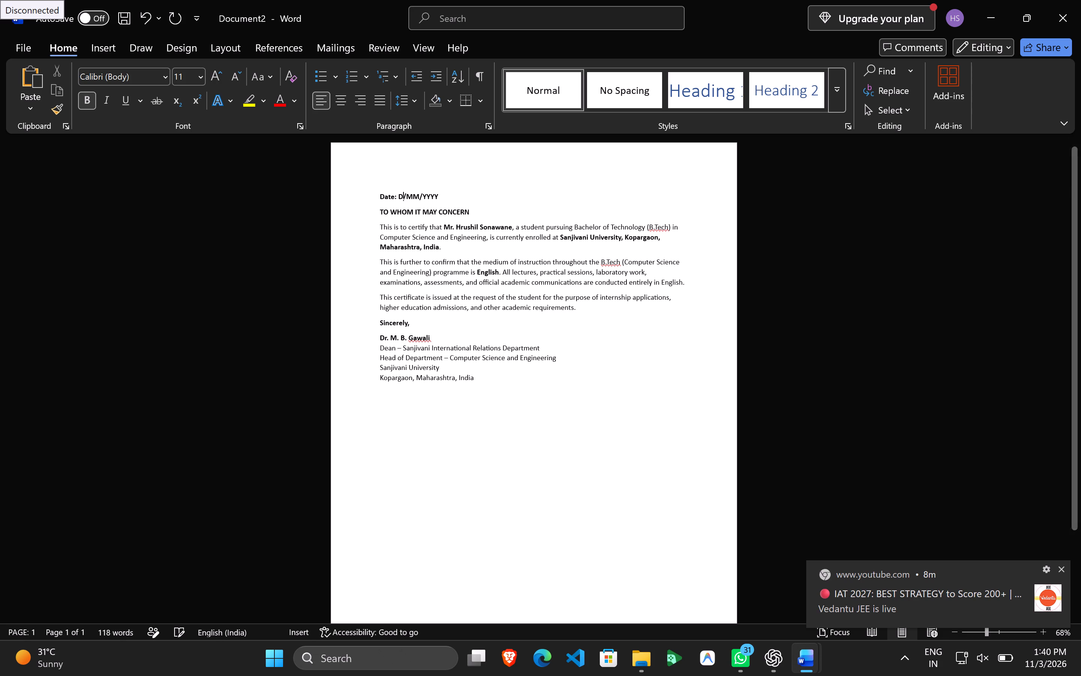
key(BackSpace)
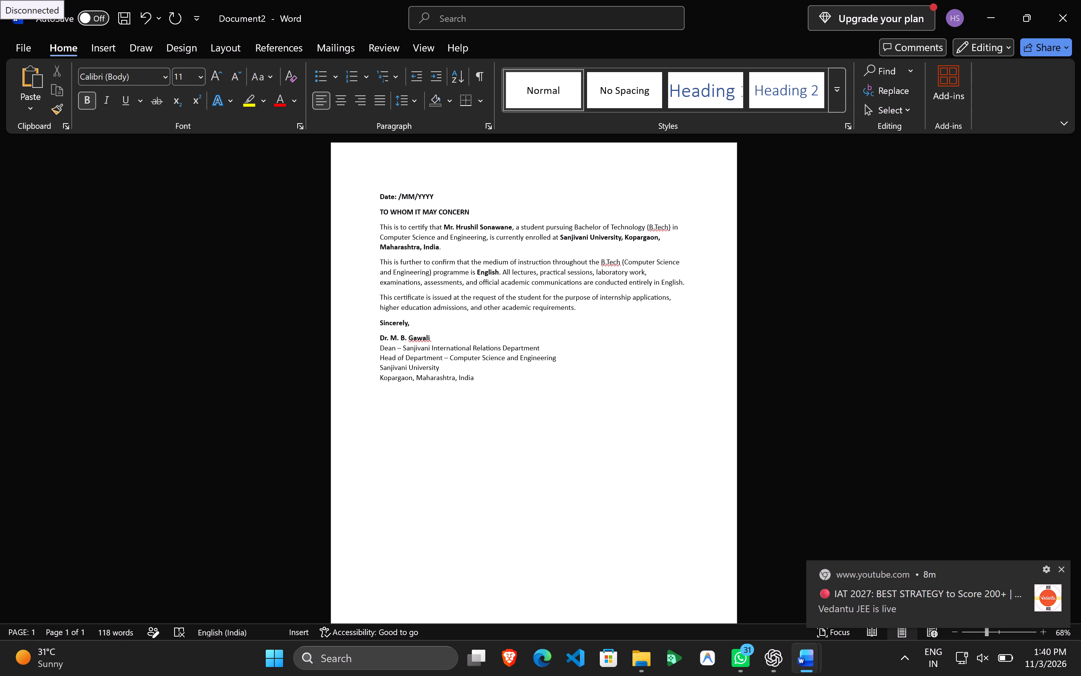
text(03)
key(Right)
key(Right)
key(Right)
key(BackSpace)
key(BackSpace)
text(11)
click(447, 196)
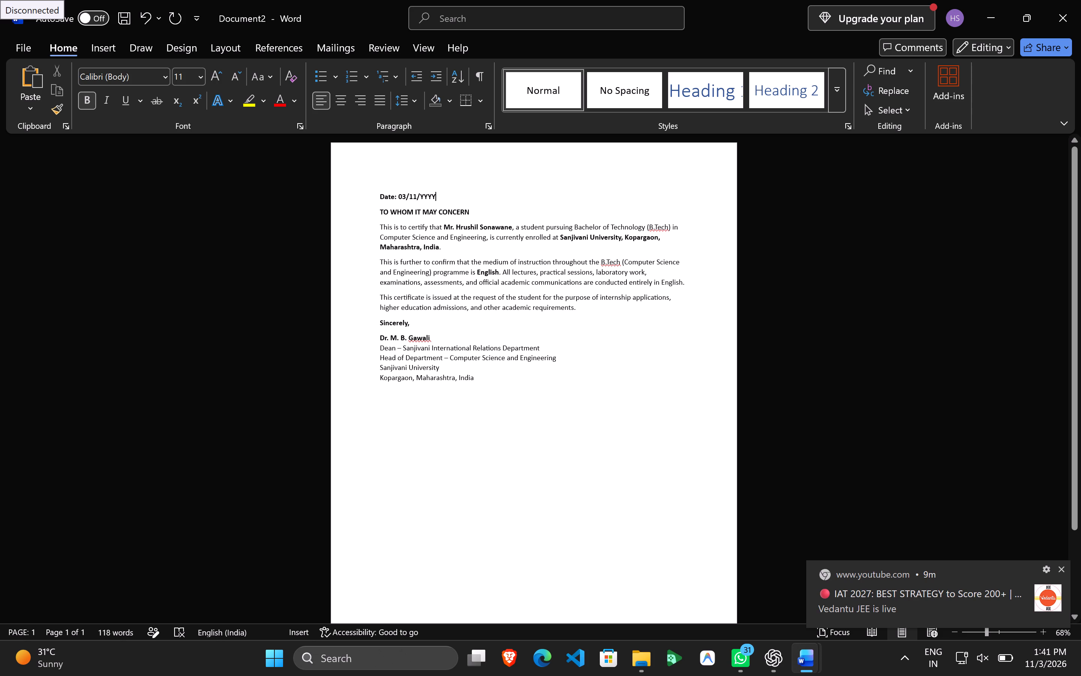
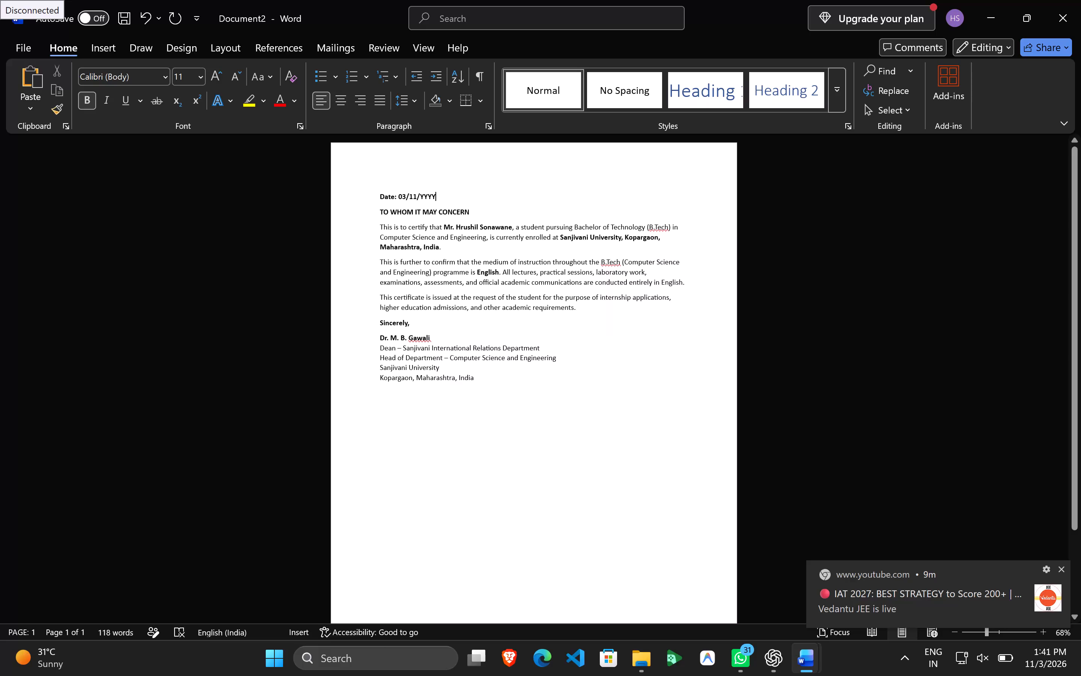
Replace the year placeholder in the Medium of Instruction certificate's date with 2026.
key(BackSpace)
key(BackSpace)
key(BackSpace)
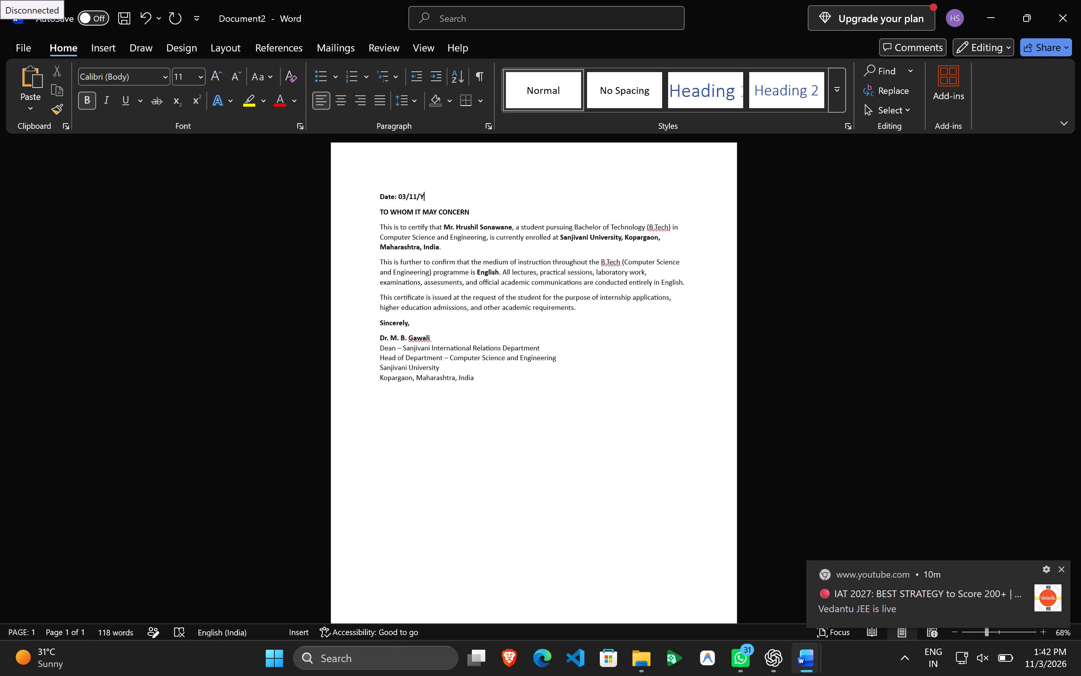
key(BackSpace)
text(2026)
click(541, 381)
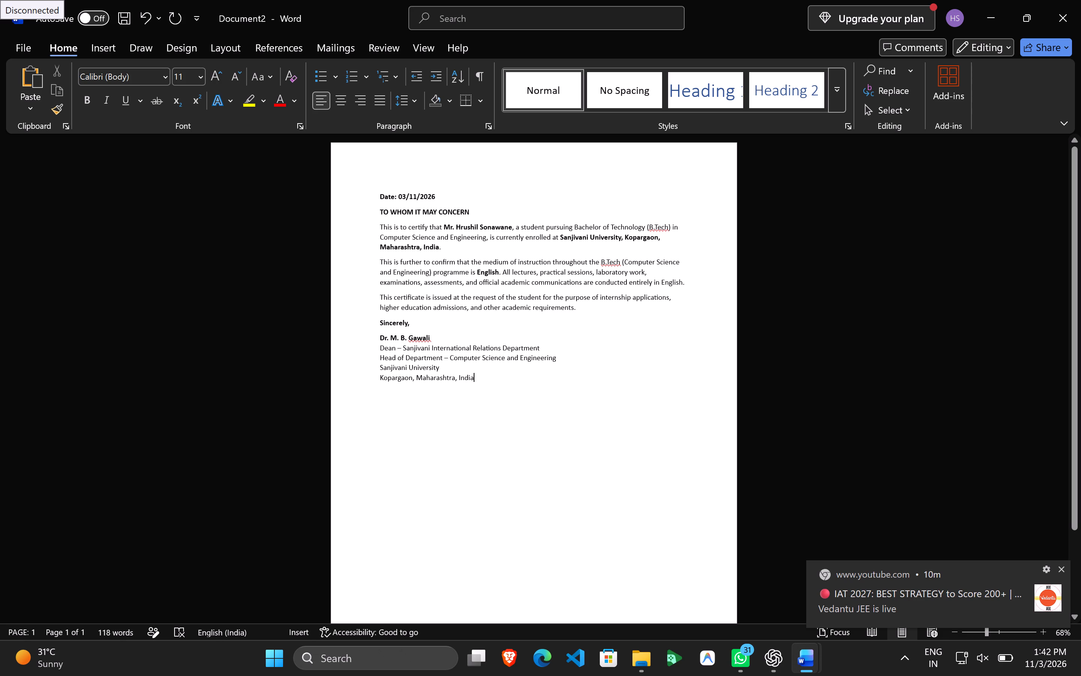
click(633, 396)
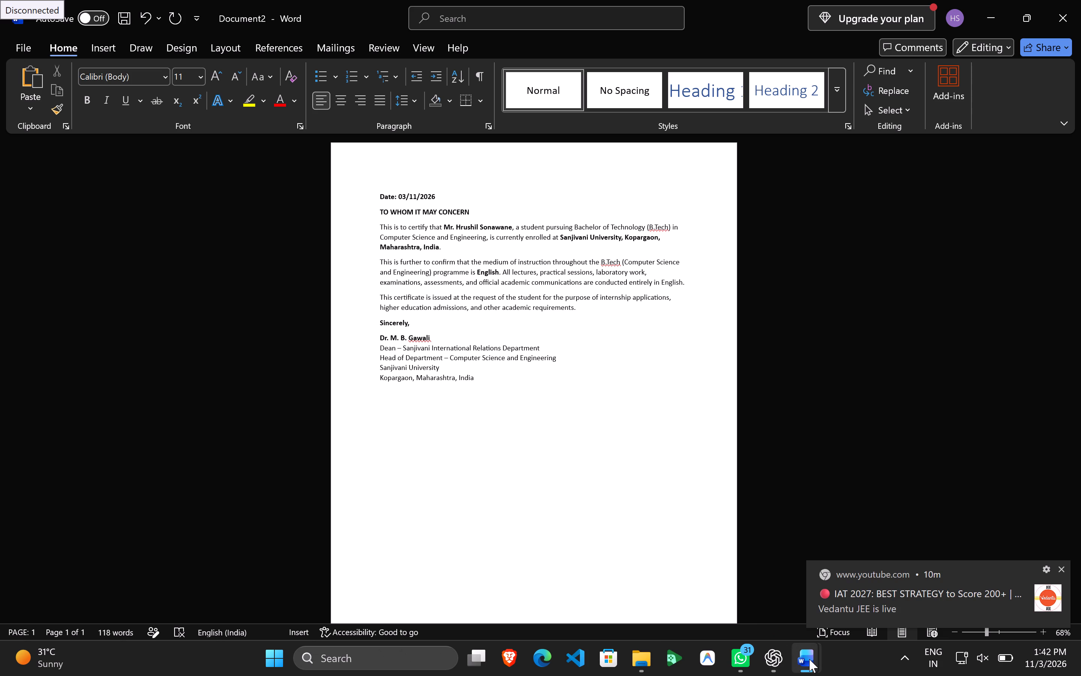
In the open recommendation letter, make the student's name with its "Mr." title bold in the first paragraph.
click(751, 582)
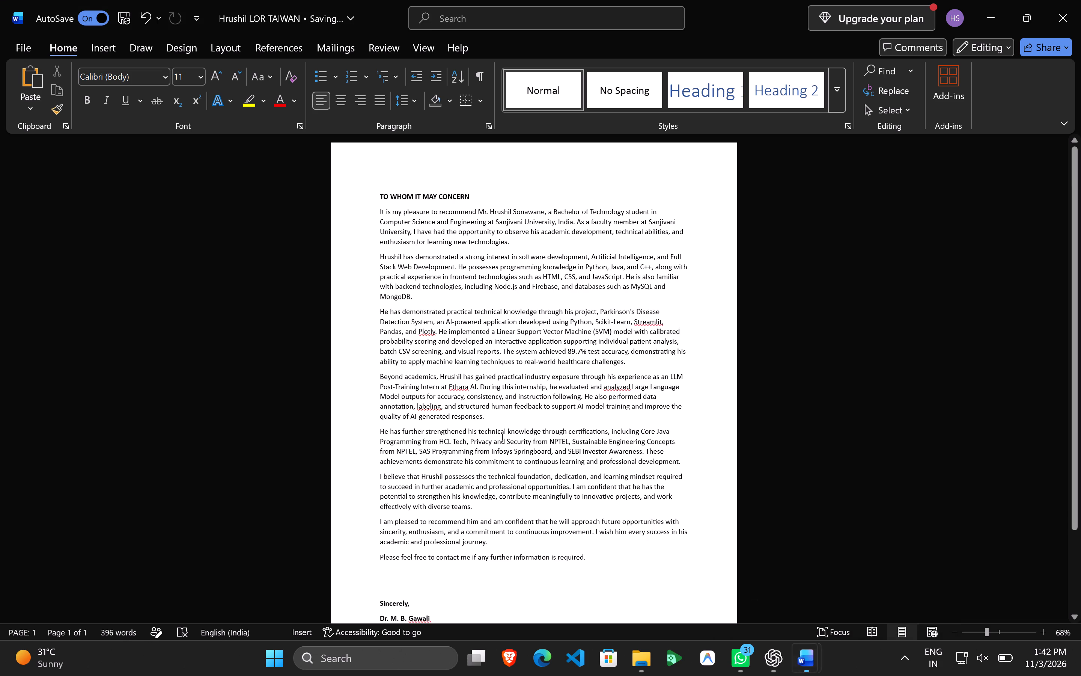
scroll(767, 475, down, 5)
scroll(767, 475, up, 1)
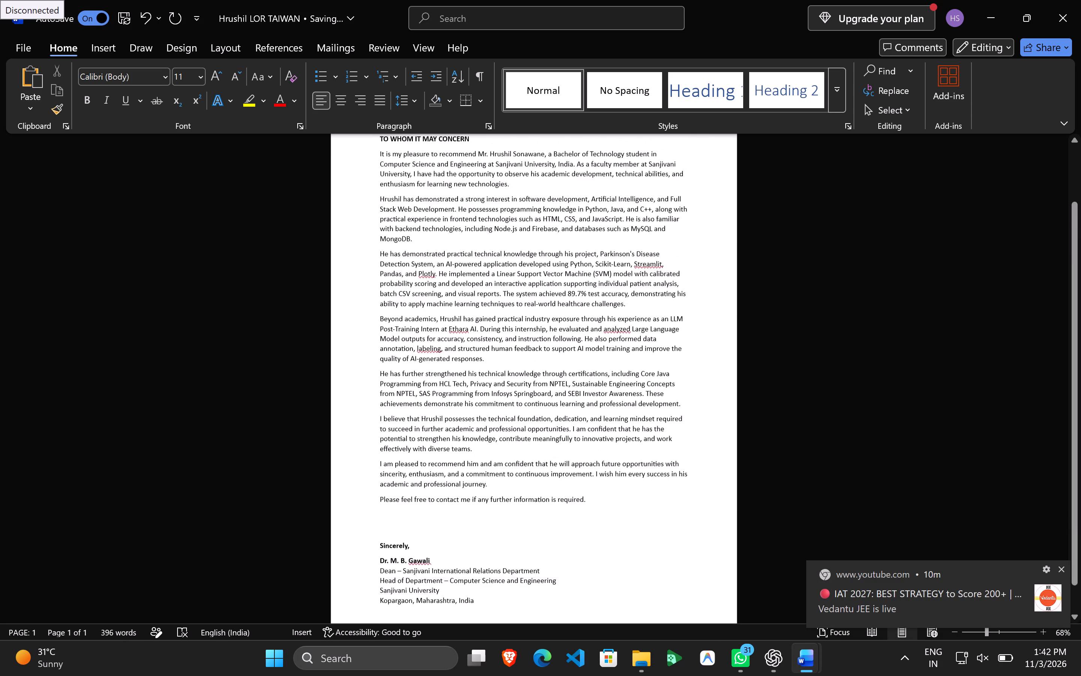
scroll(767, 475, up, 2)
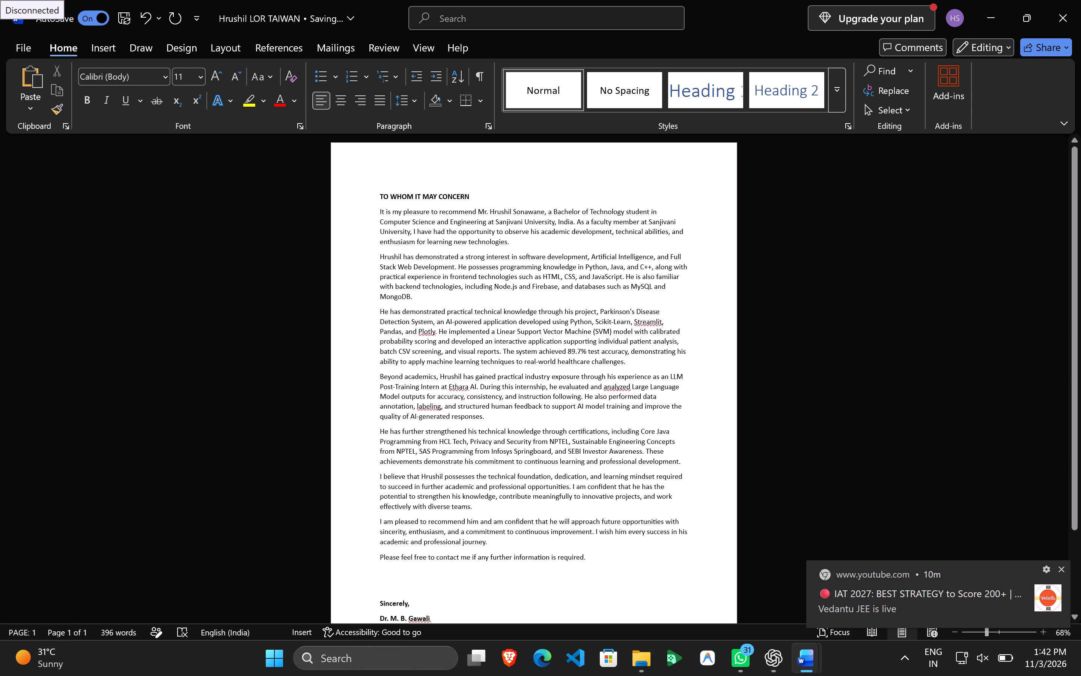
drag(478, 211, 553, 211)
drag(553, 211, 542, 211)
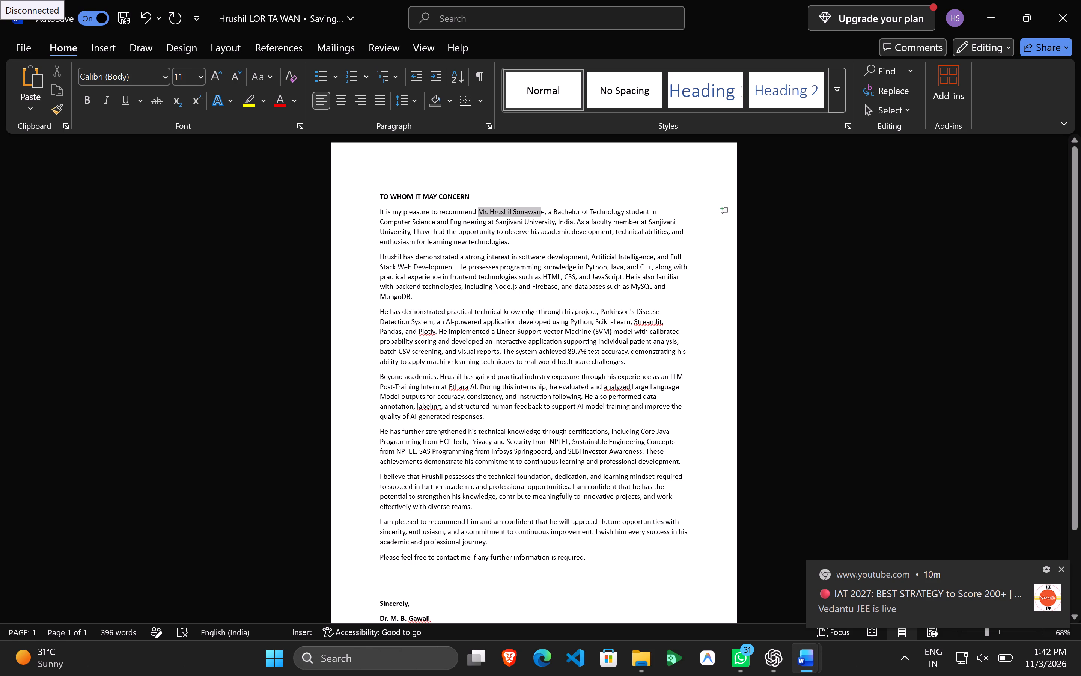
drag(542, 211, 544, 213)
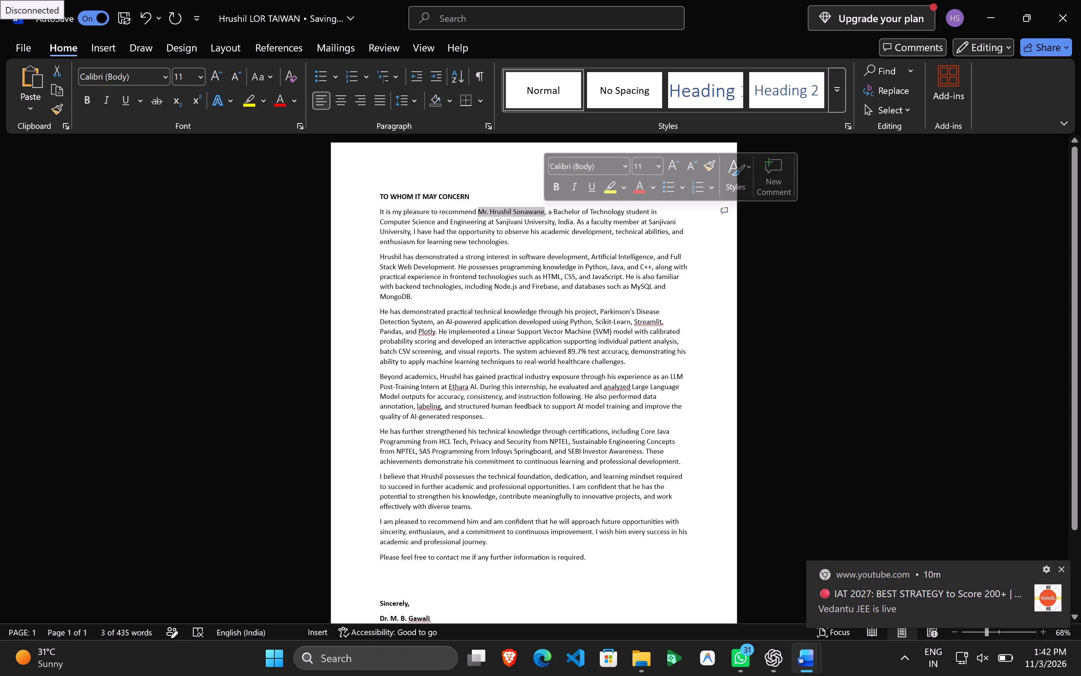
click(552, 189)
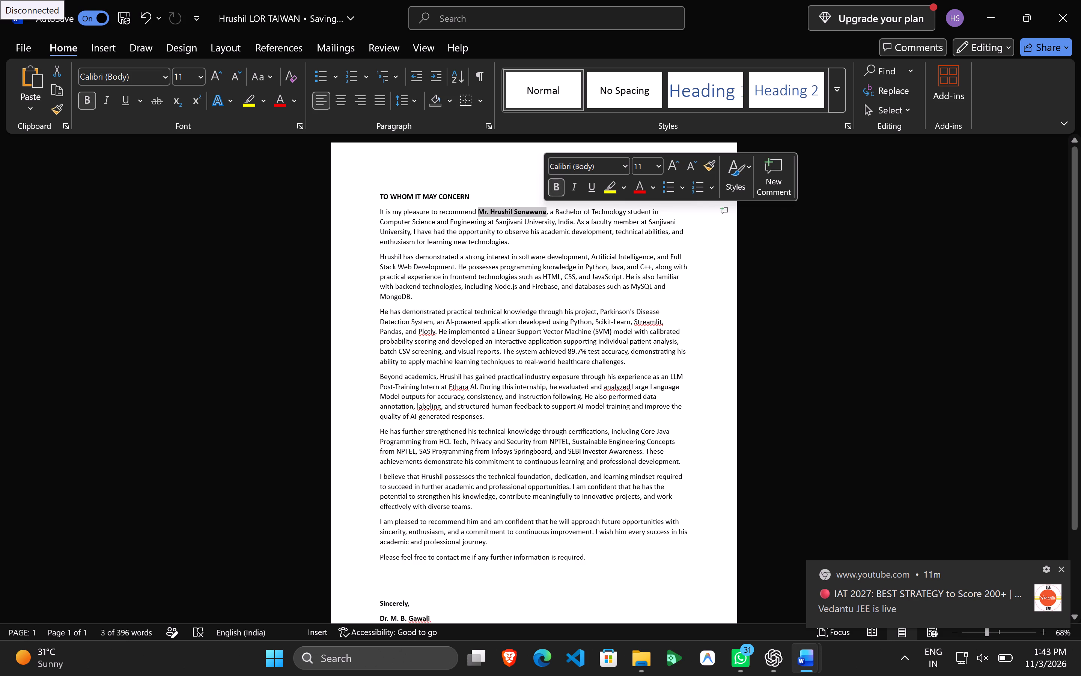
scroll(483, 616, down, 1)
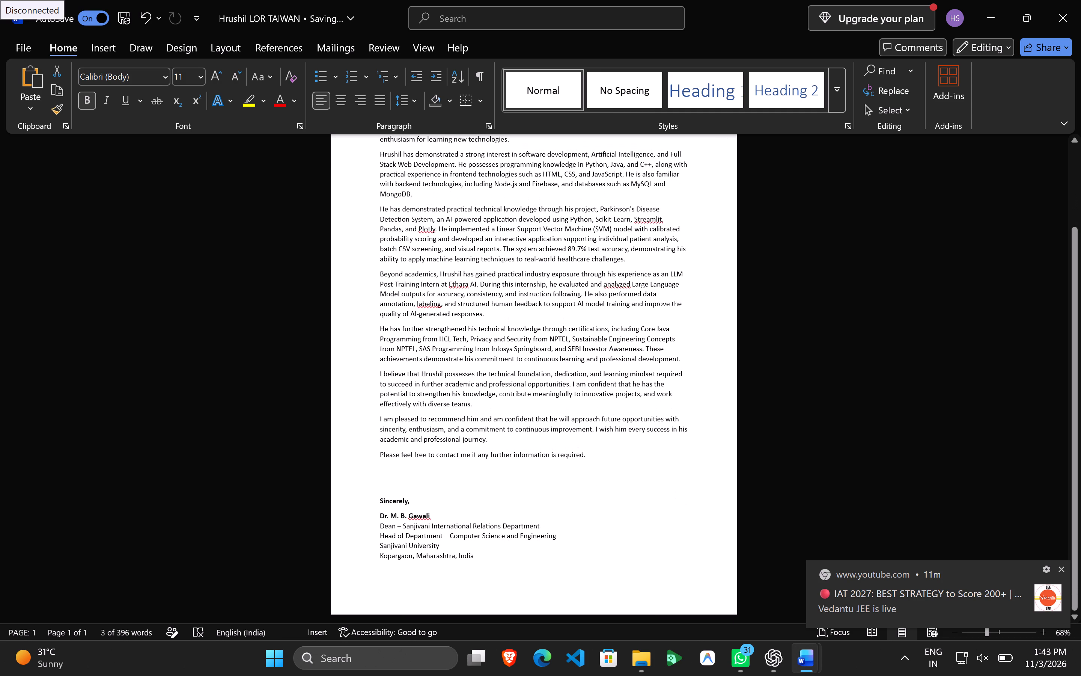
scroll(483, 616, up, 2)
click(744, 376)
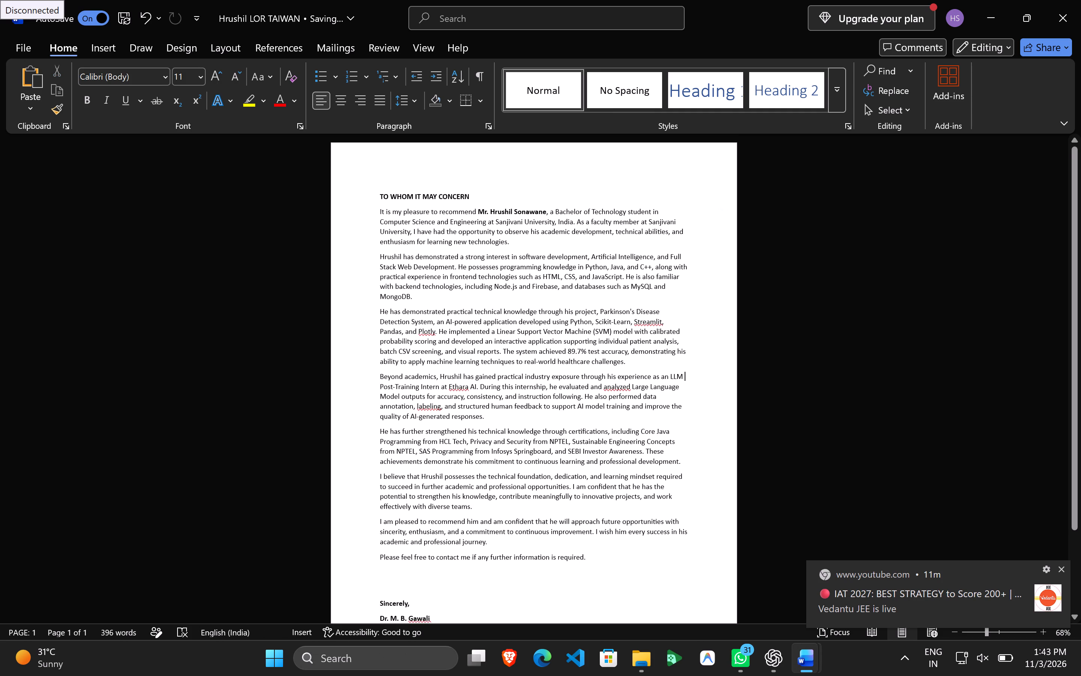
Save the recommendation letter and close its document, returning to the Medium of Instruction certificate.
key(ctrl+s)
key(ctrl+s)
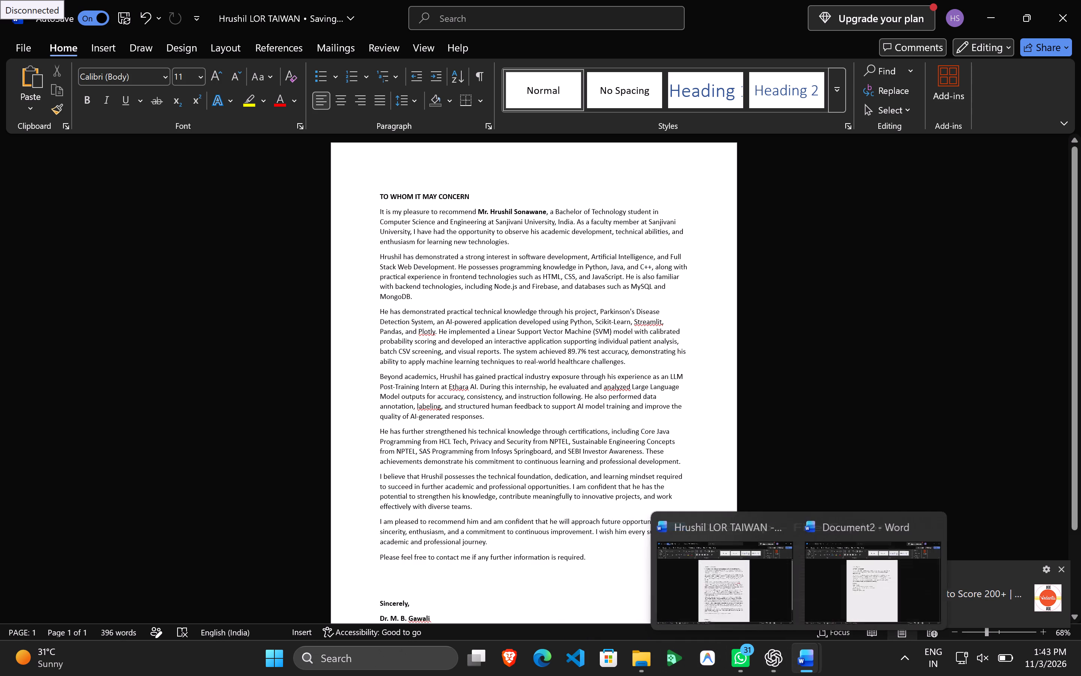
click(1071, 0)
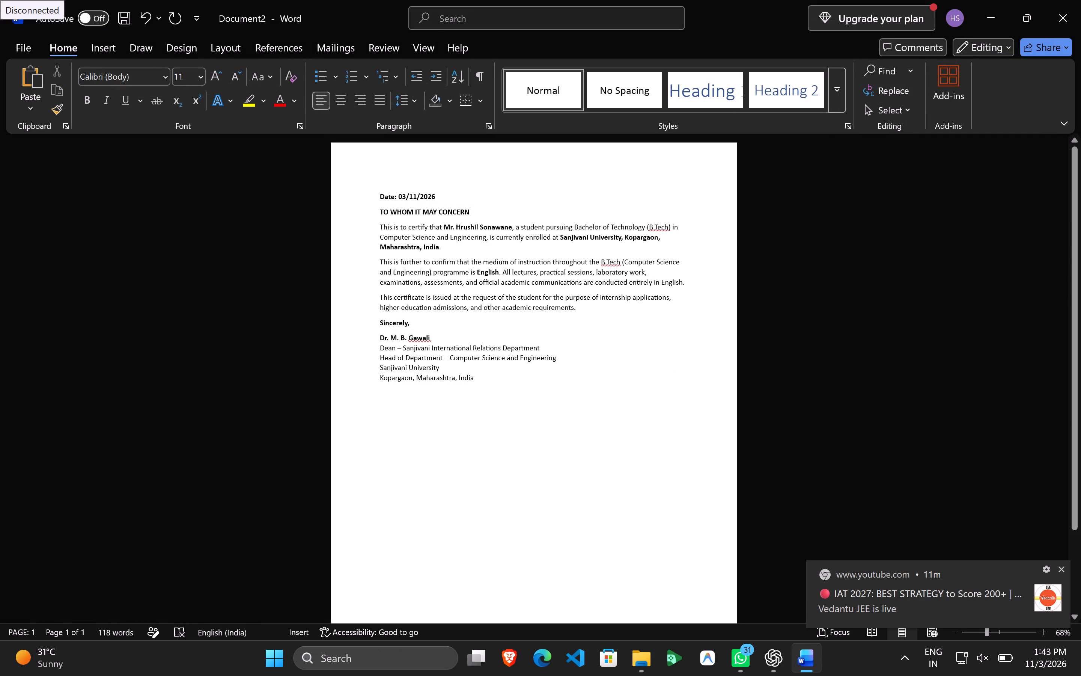
Save the Medium of Instruction certificate to the OneDrive Desktop folder as "Hrushil MOI Taiwan".
key(ctrl+s)
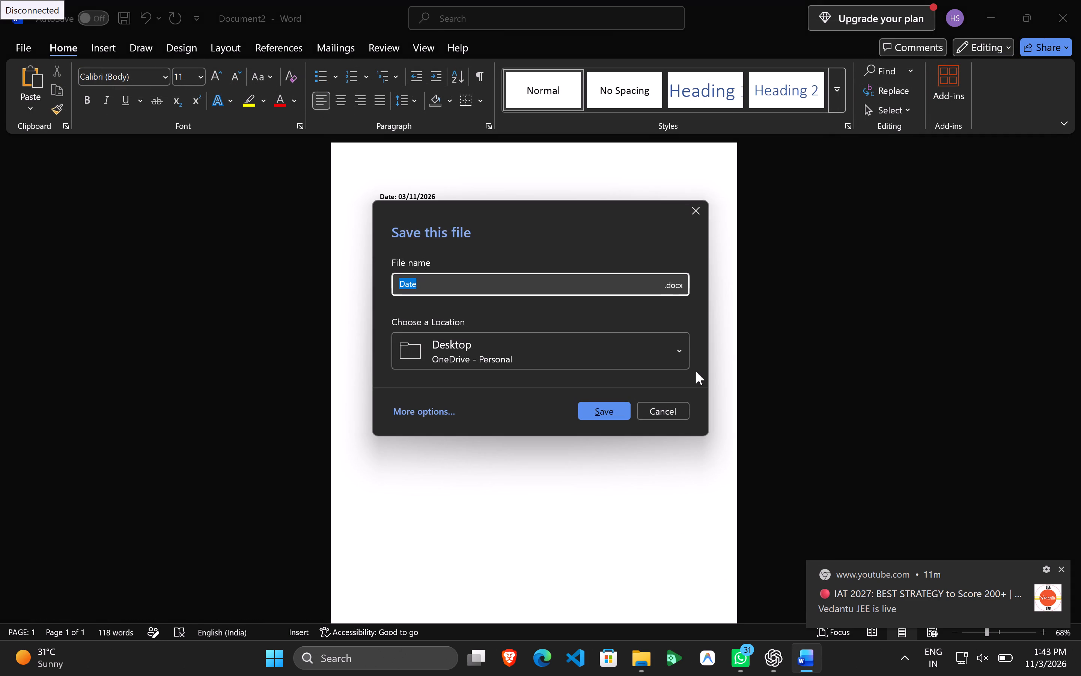
key(BackSpace)
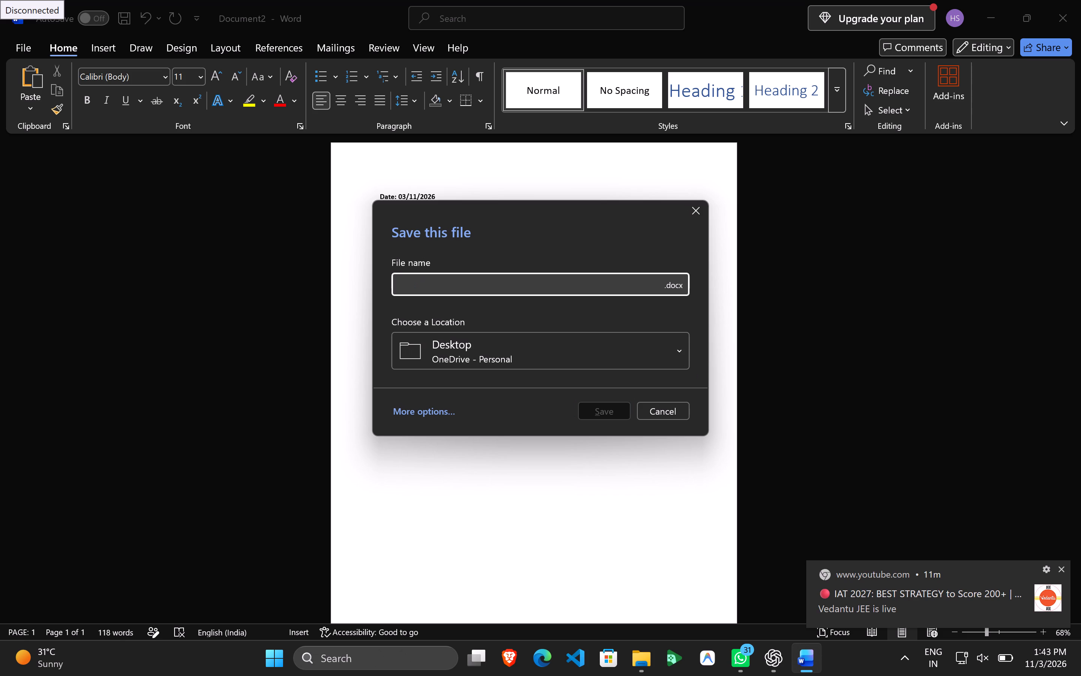
click(647, 656)
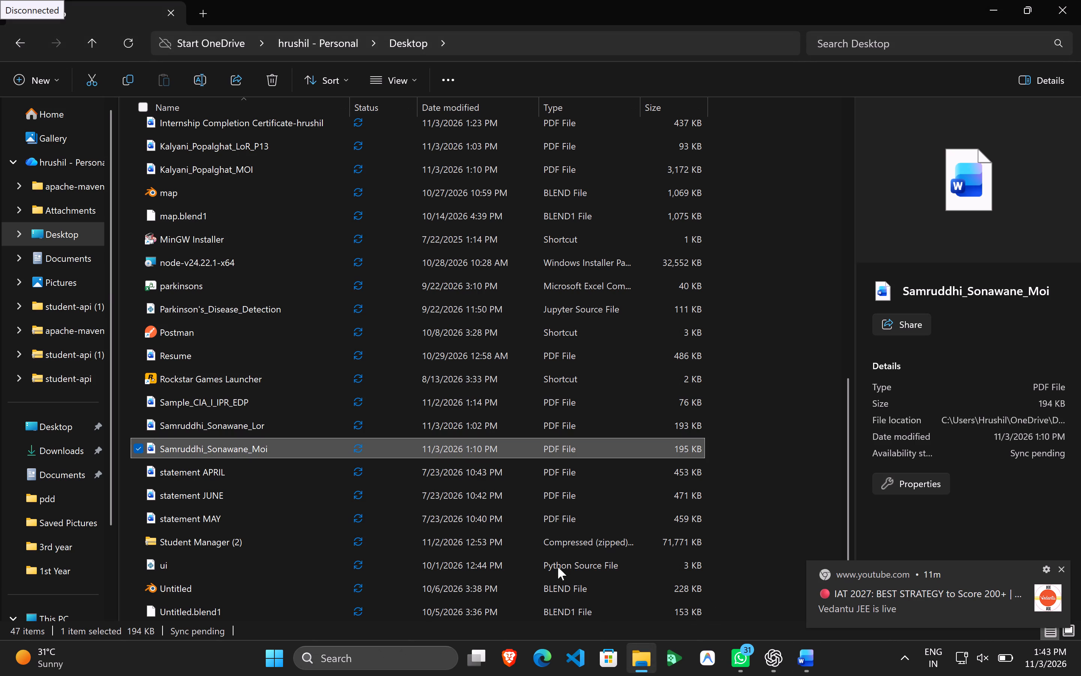
scroll(380, 307, up, 3)
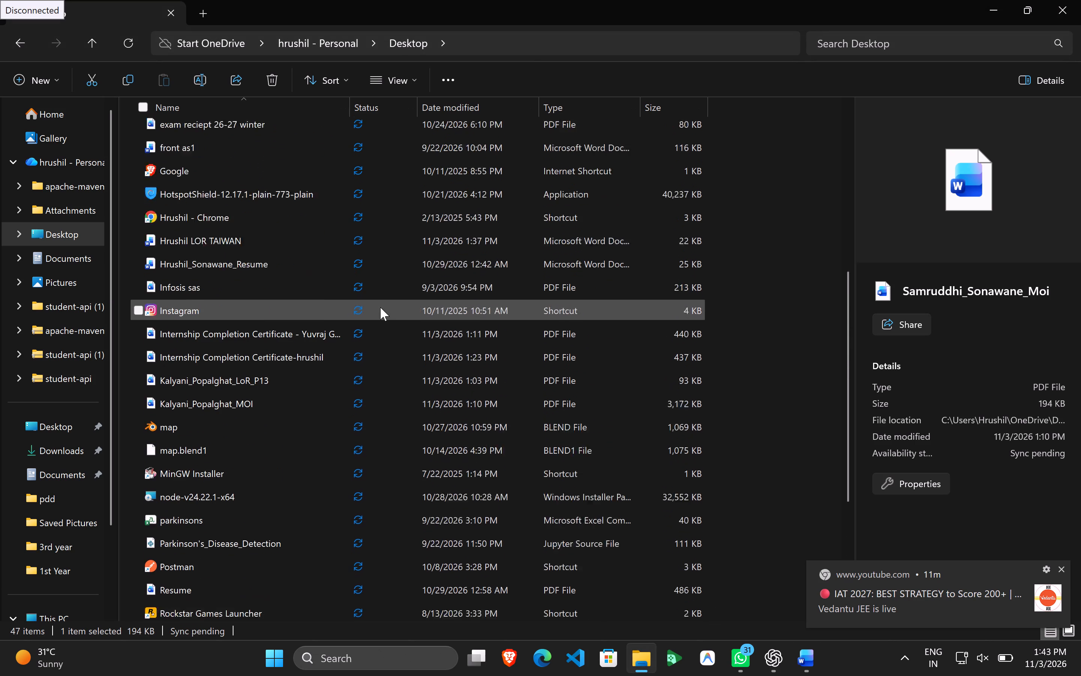
scroll(380, 307, up, 1)
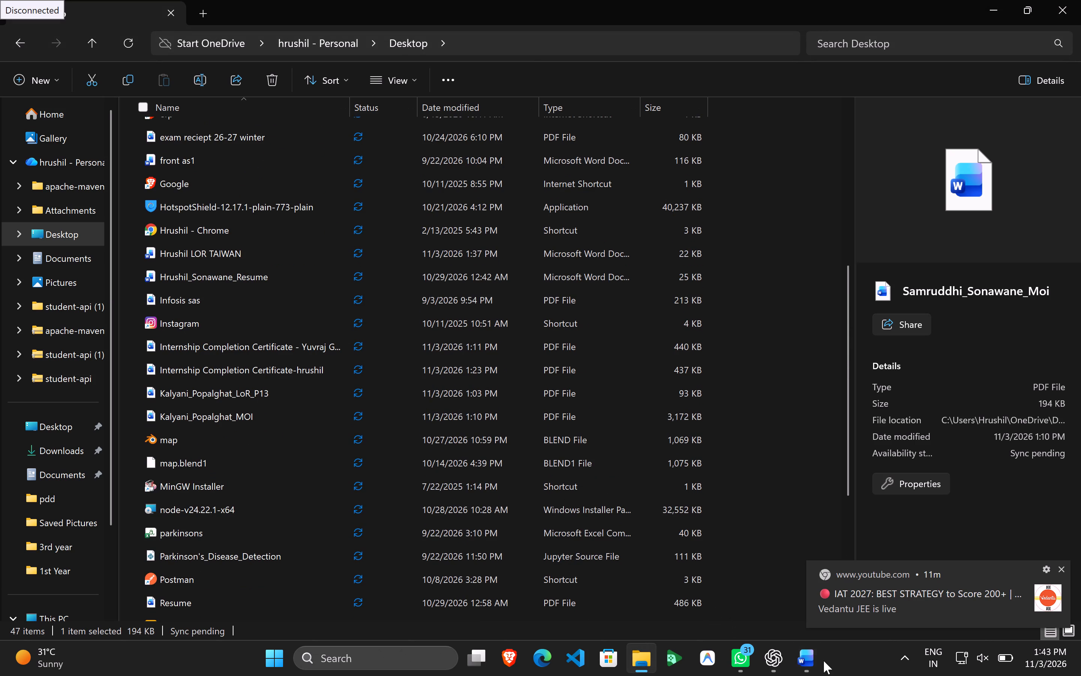
click(801, 598)
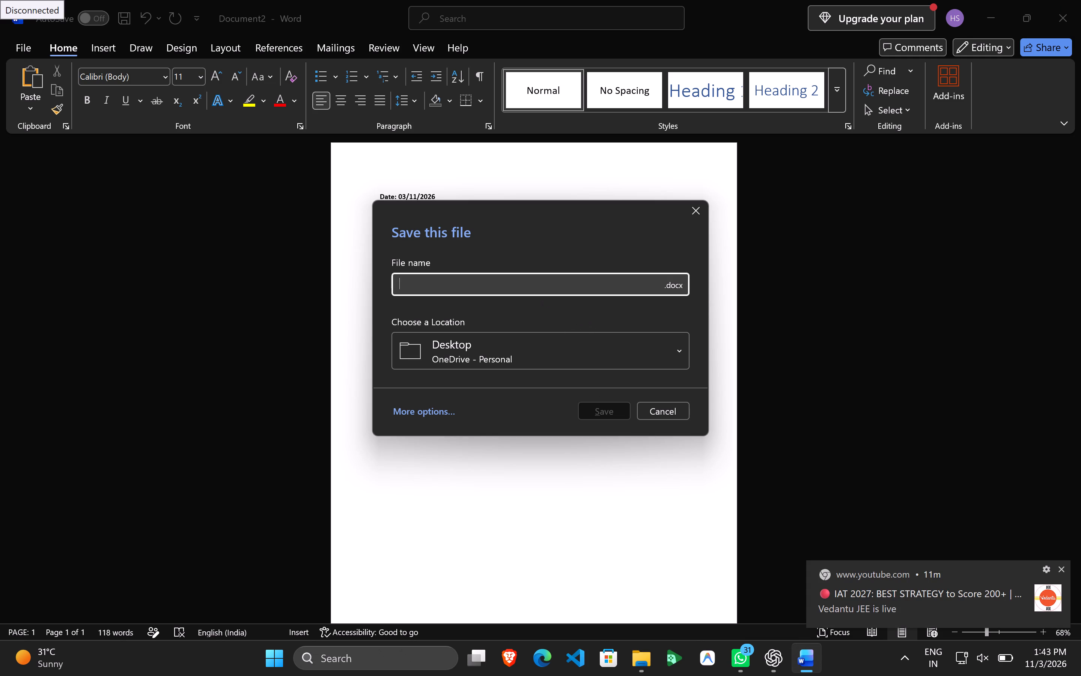
text(rushil)
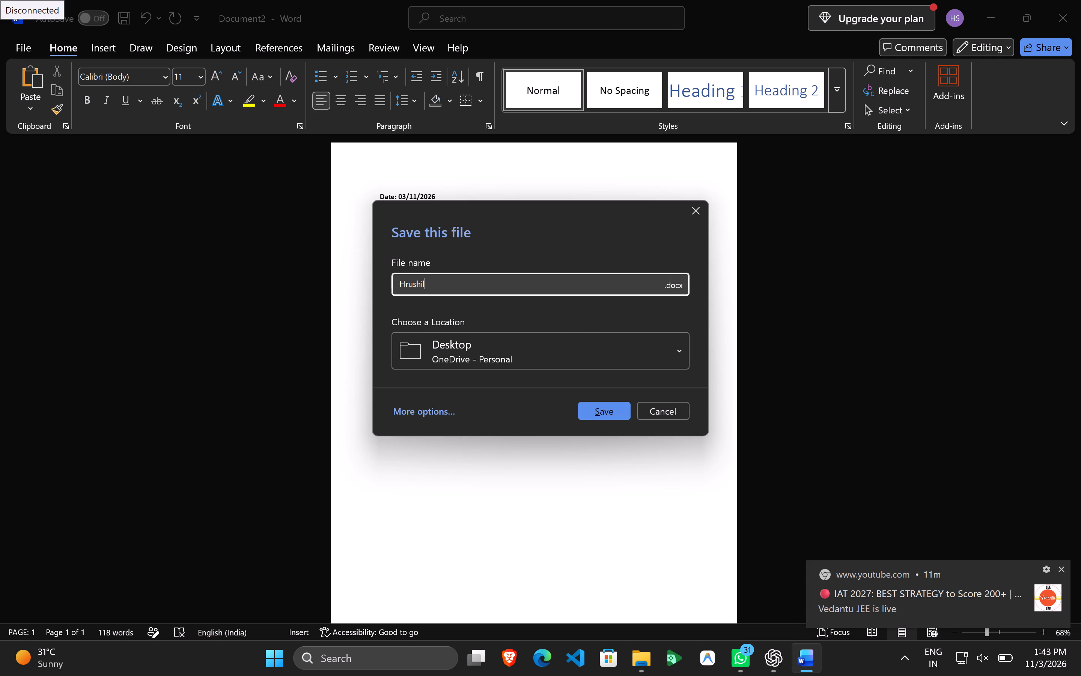
key(space)
key(space)
click(610, 412)
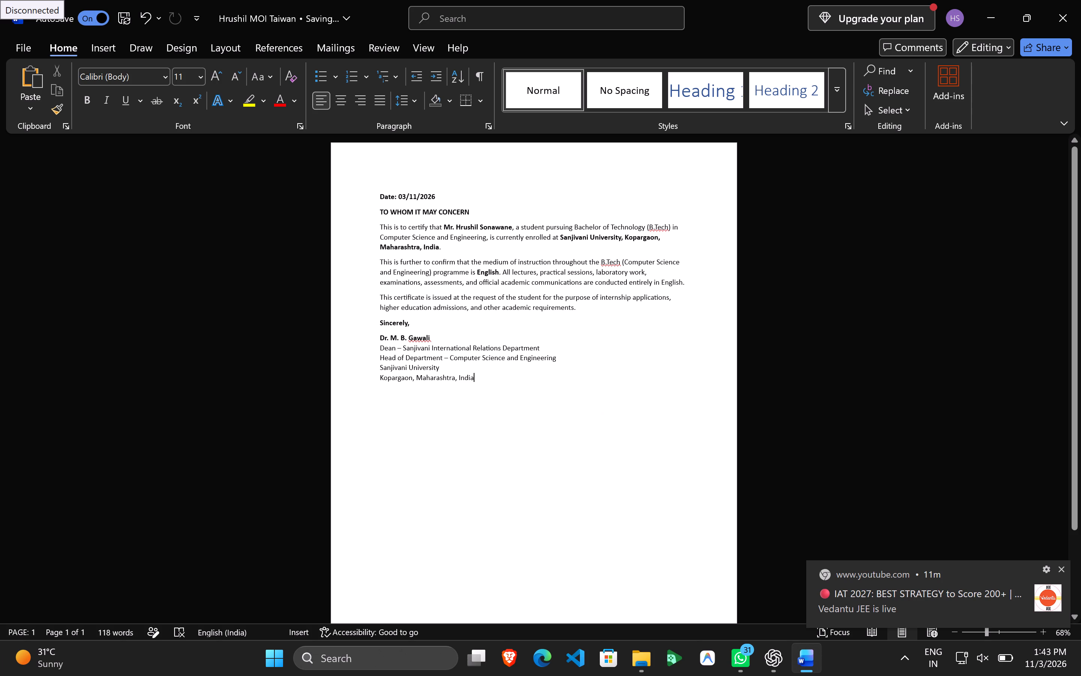
click(998, 13)
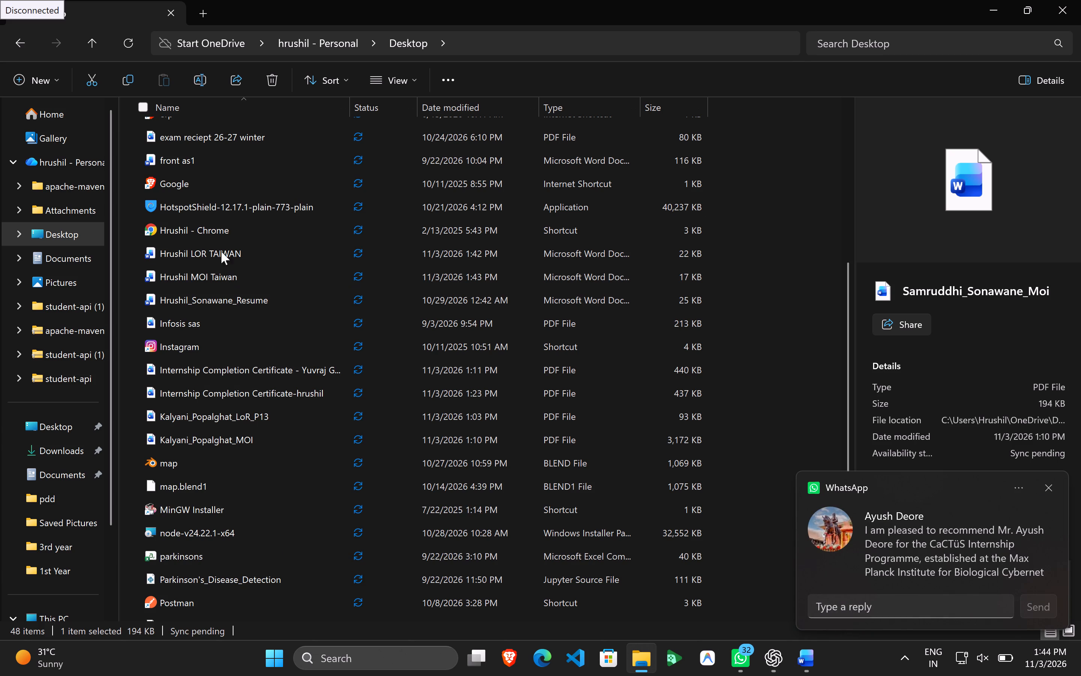
Reopen the Hrushil LOR TAIWAN document from the Desktop folder and start an insertion after "I am pleased to recommend him".
double_click(203, 253)
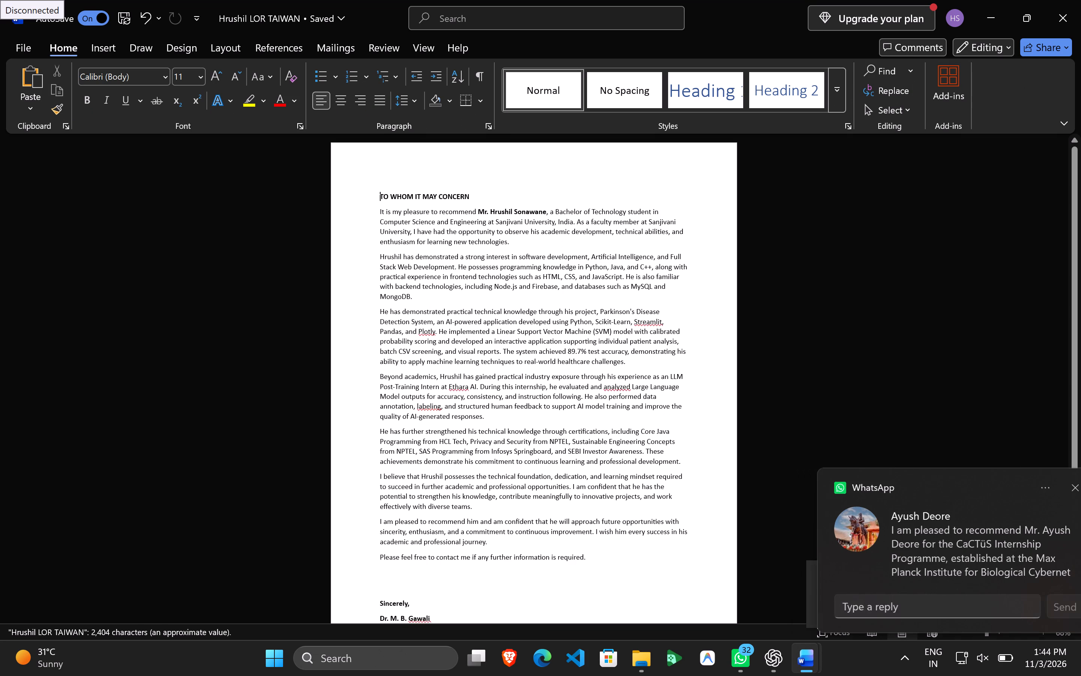
scroll(551, 354, down, 3)
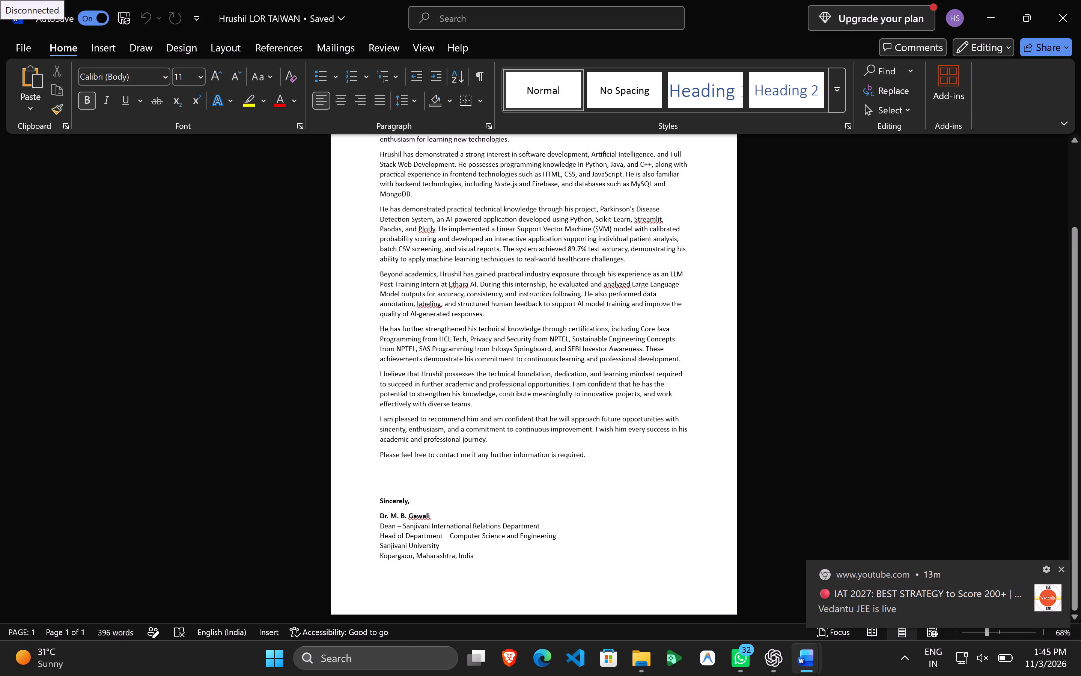
click(479, 422)
key(f)
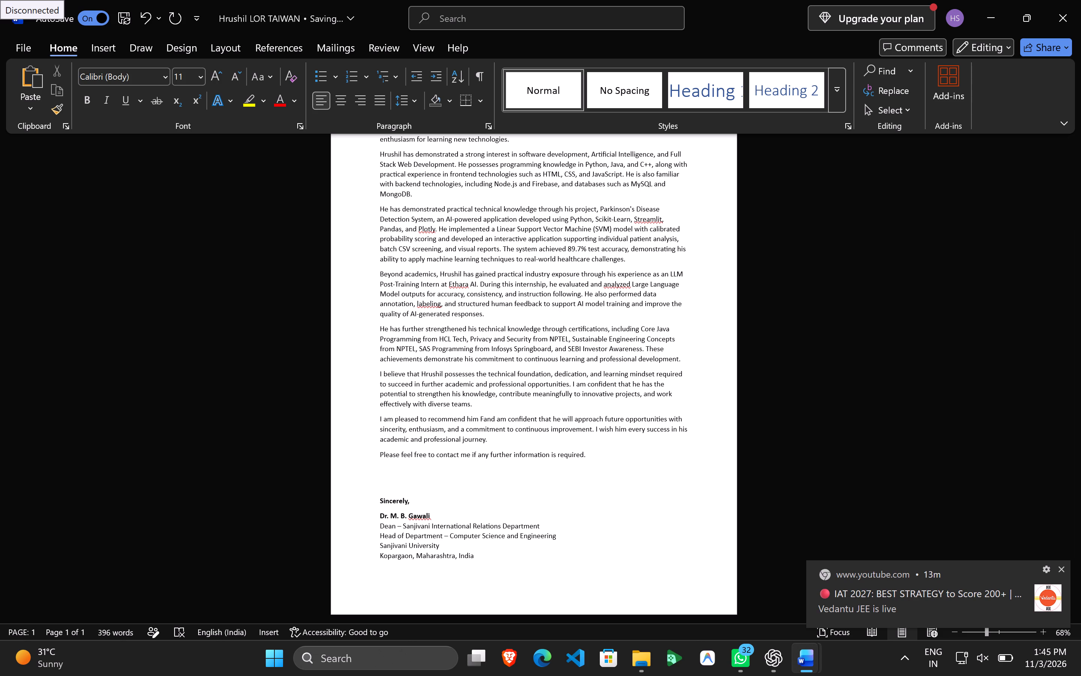
key(BackSpace)
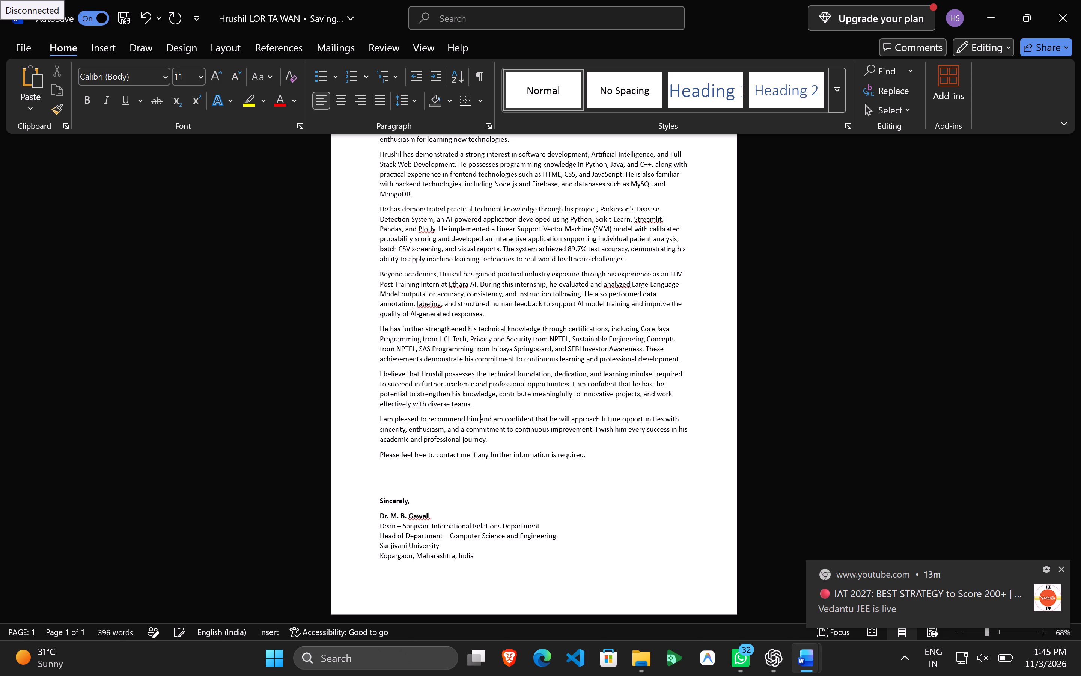
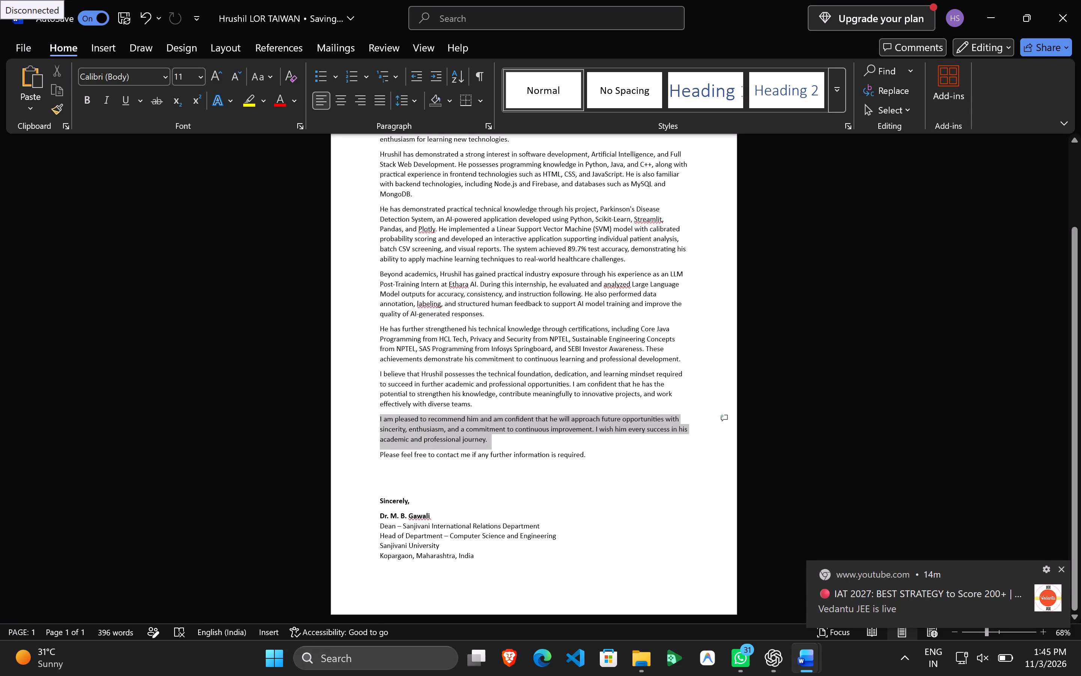
Replace the "I am pleased to recommend him" paragraph with the copied CaCTüS Internship Programme recommendation, keeping the "Please feel free to contact me" line separate.
key(BackSpace)
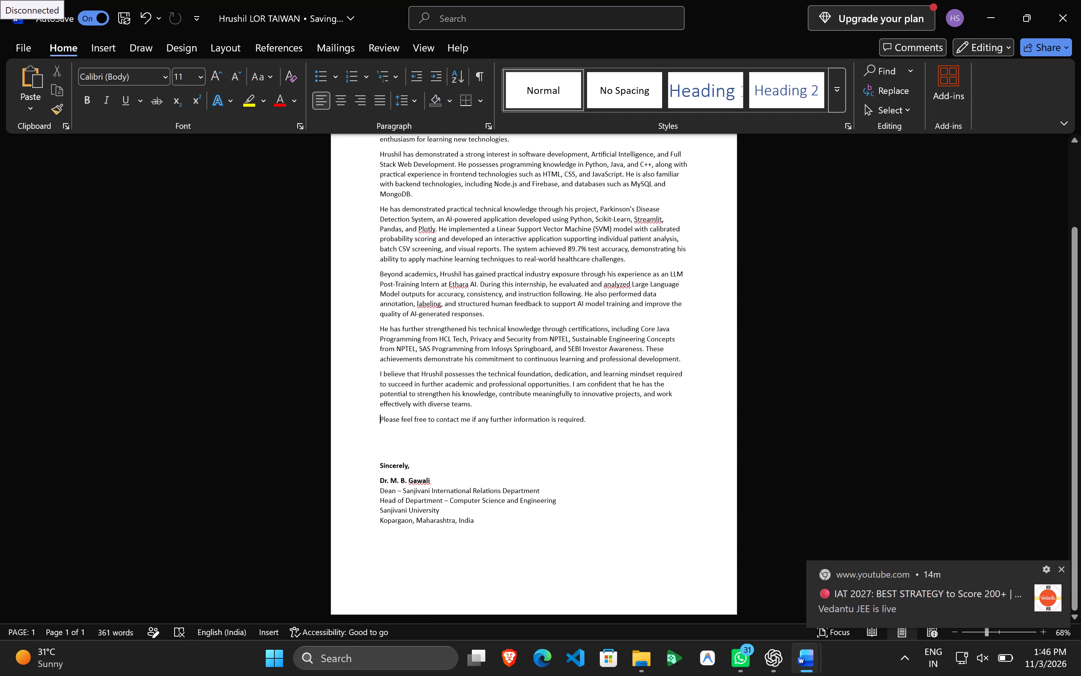
key(ctrl+v)
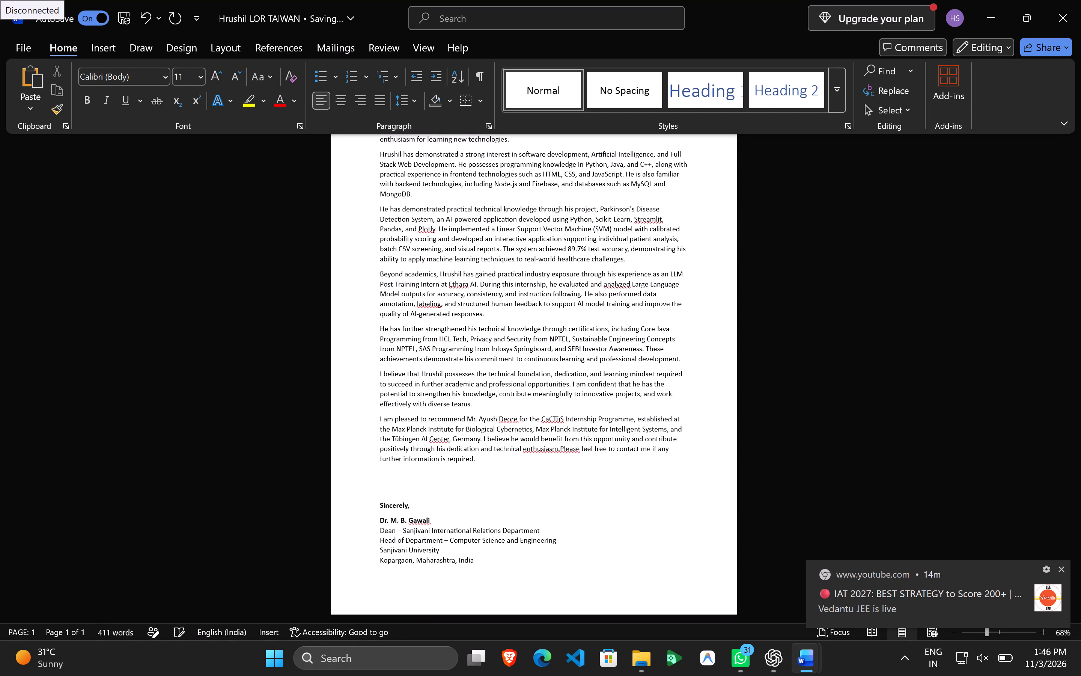
key(Return)
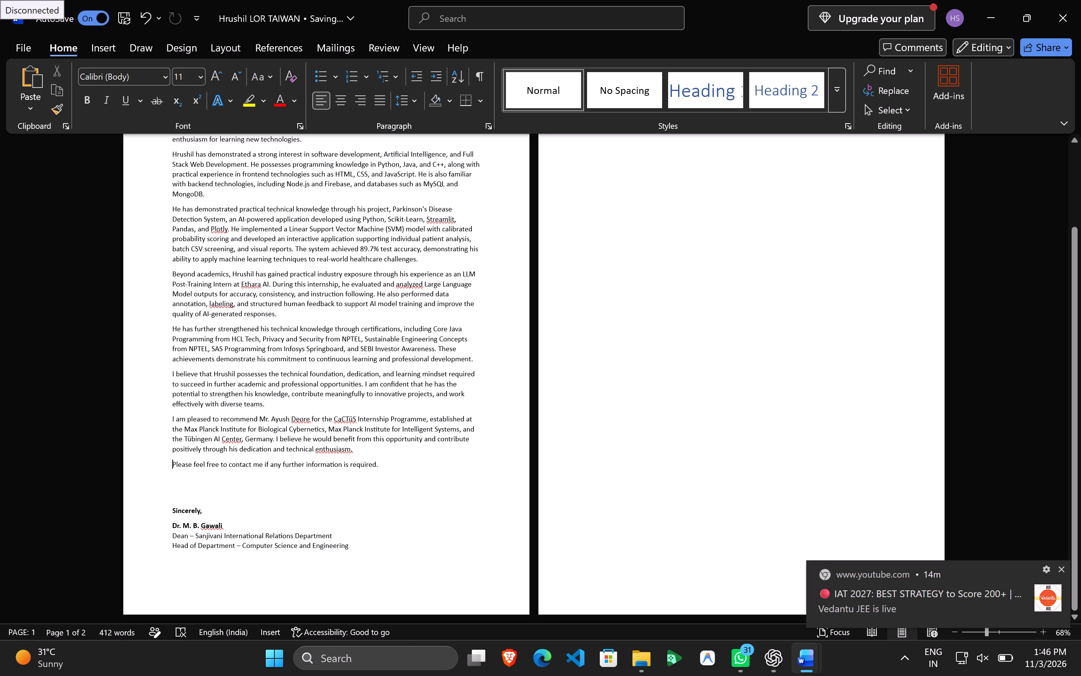
Delete the sentence about the system's test accuracy and real-world healthcare challenges from the end of the Parkinson's Disease Detection System paragraph.
drag(419, 261, 301, 249)
key(BackSpace)
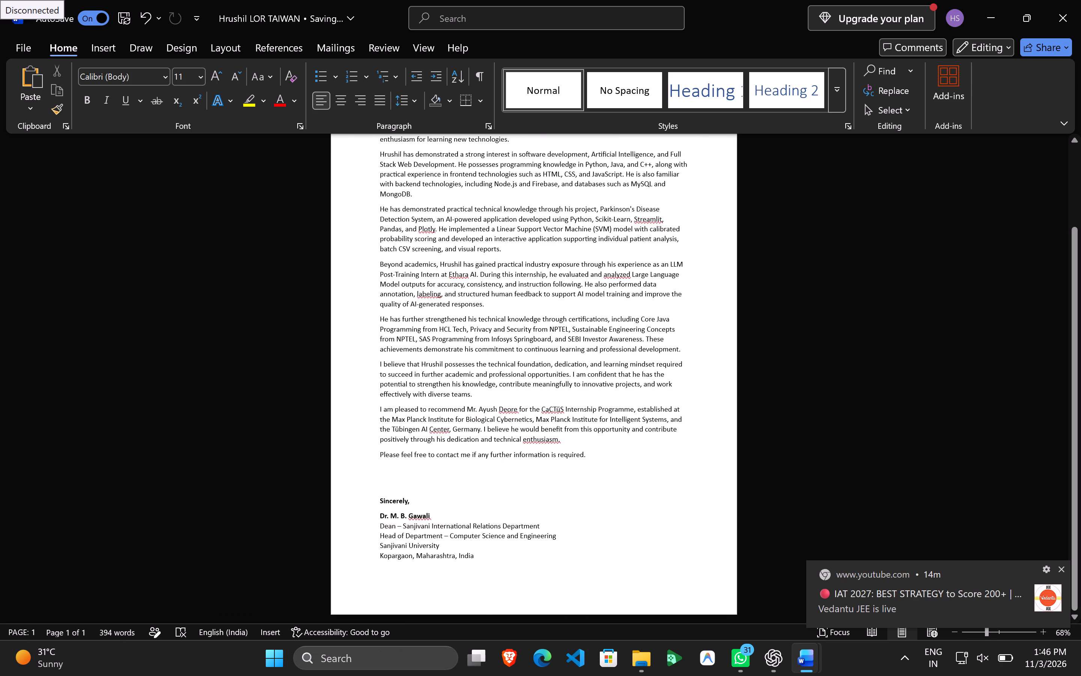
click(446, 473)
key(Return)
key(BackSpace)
Change the internship programme name from CaCTüS to "CCU" in the final recommendation paragraph.
click(564, 408)
key(BackSpace)
key(BackSpace)
key(BackSpace)
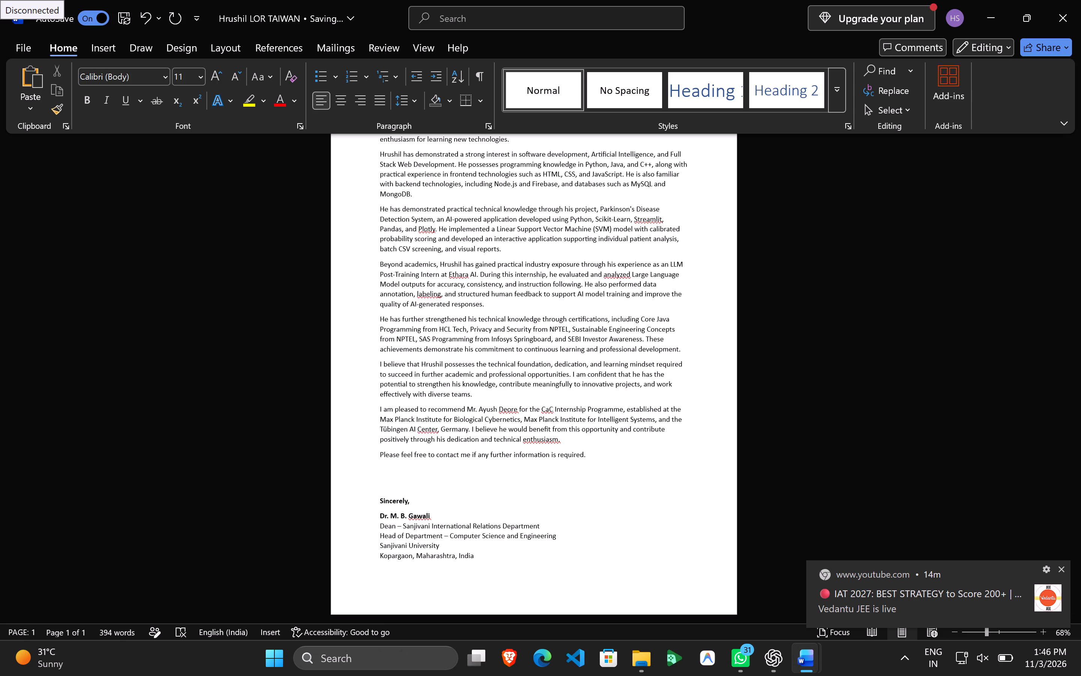
key(BackSpace)
key(BackSpace)
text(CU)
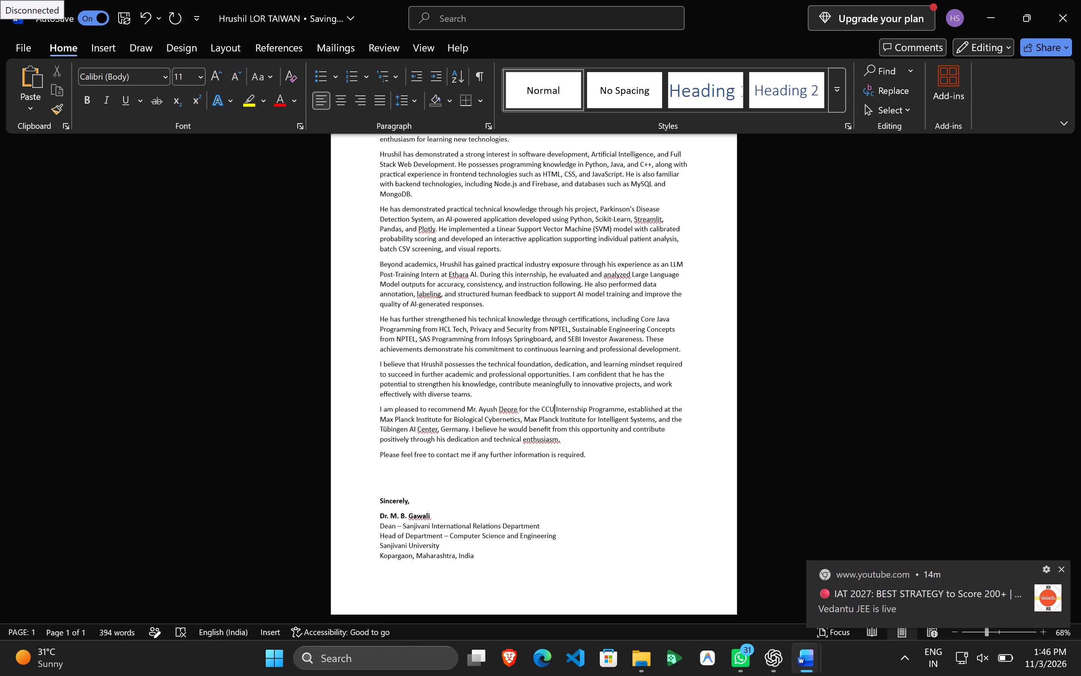
Start removing the other student's name after "Mr." in the final recommendation paragraph, beginning with the surname.
click(515, 407)
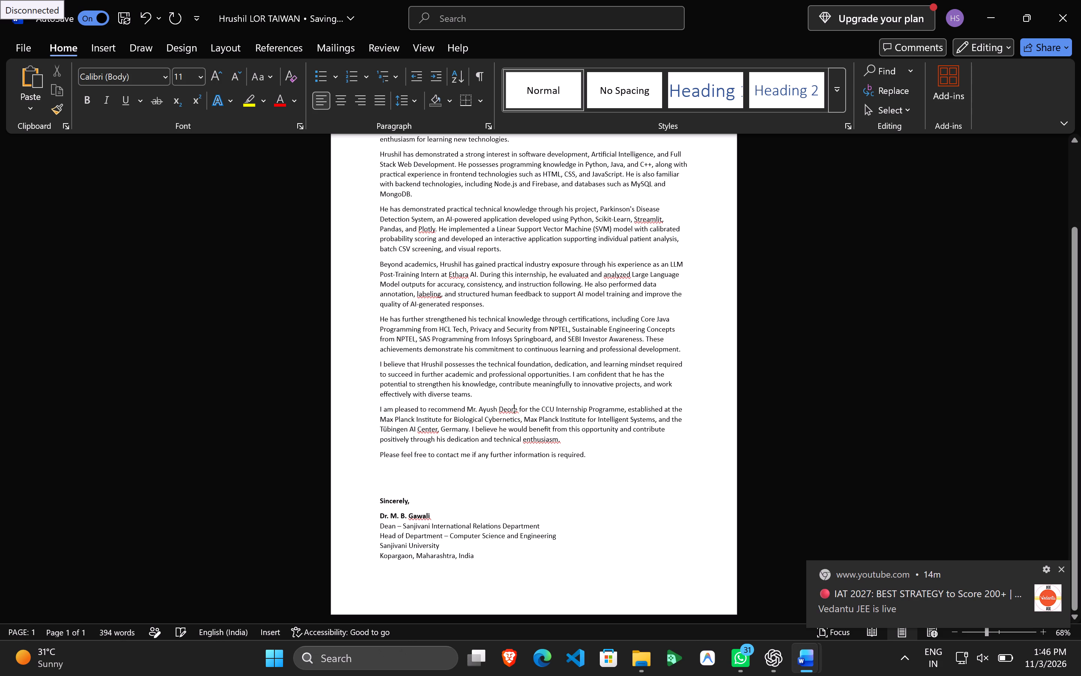
key(Right)
key(BackSpace)
key(BackSpace)
key(BackSpace)
key(BackSpace)
key(BackSpace)
key(BackSpace)
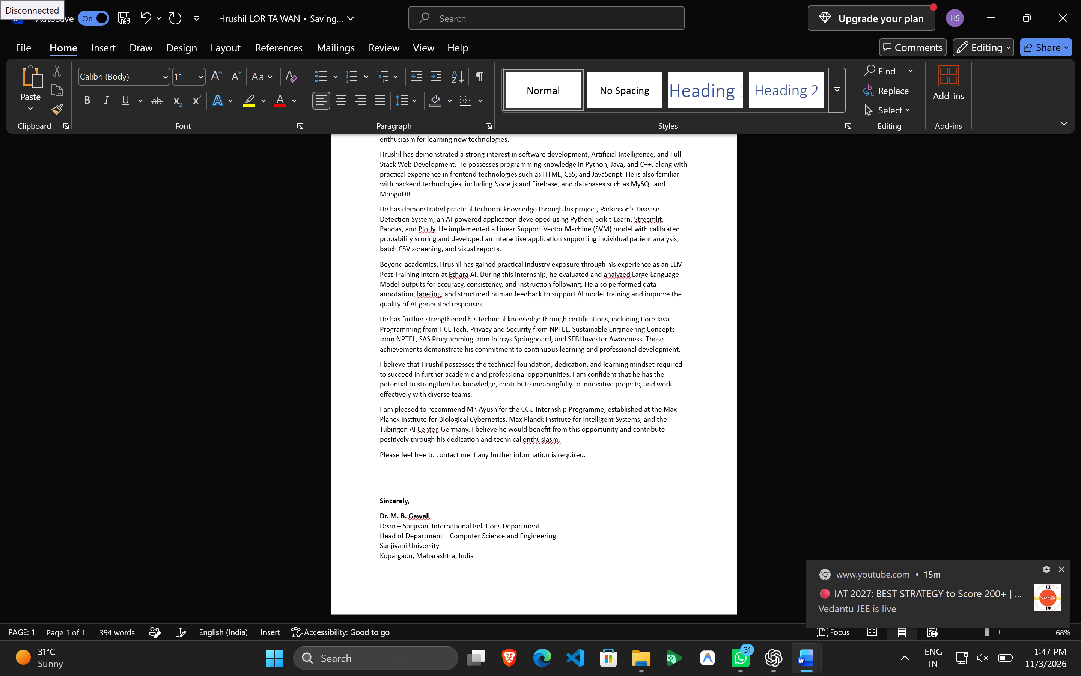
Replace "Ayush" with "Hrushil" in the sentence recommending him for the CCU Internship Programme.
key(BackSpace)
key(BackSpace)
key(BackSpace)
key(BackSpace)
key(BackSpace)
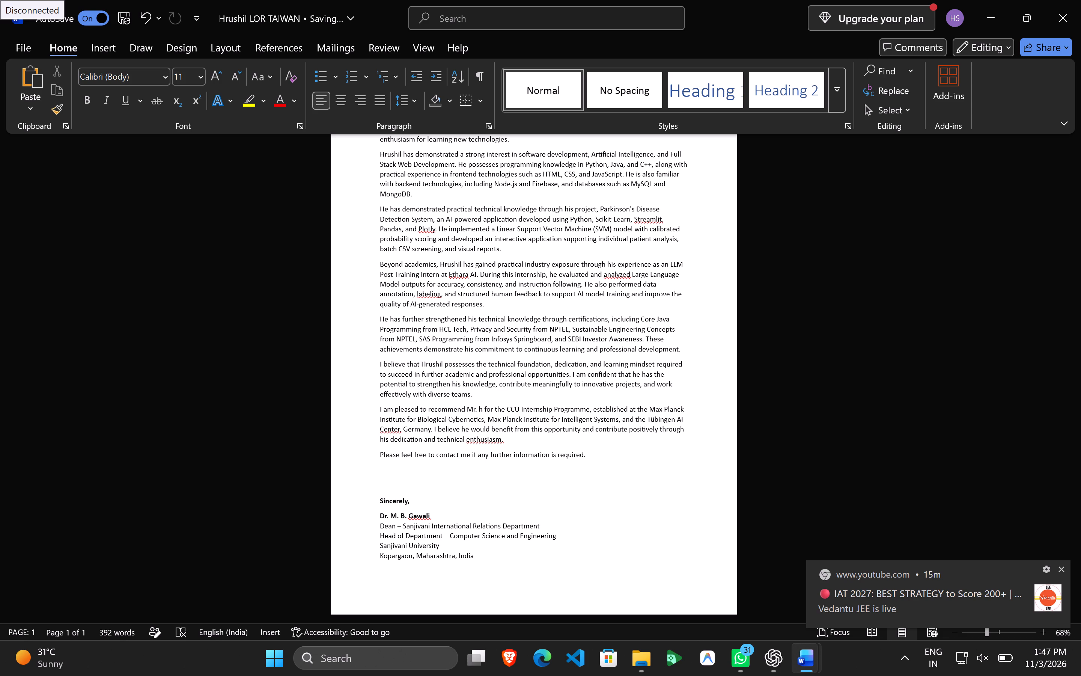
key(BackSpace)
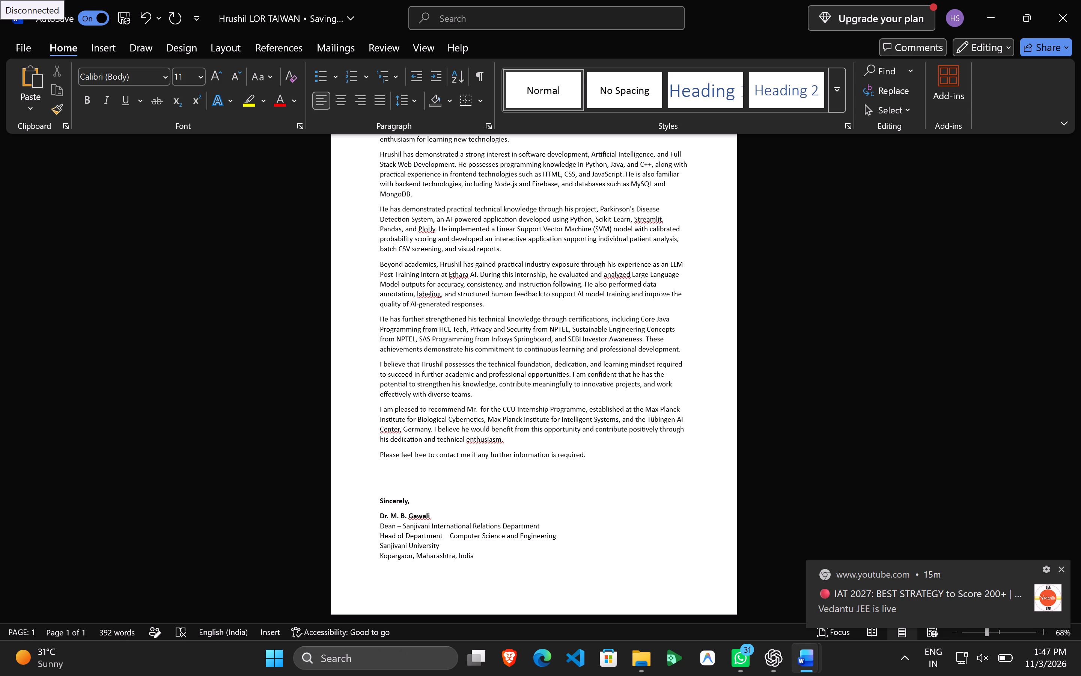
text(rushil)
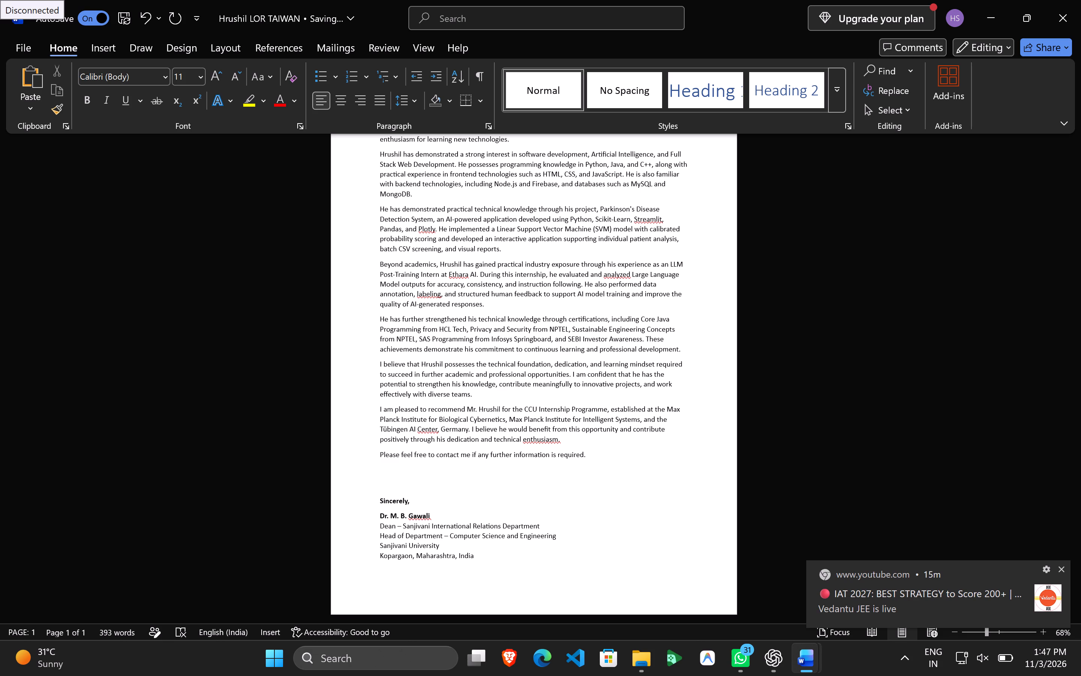
Undo the edits back to the original "I am pleased to recommend him and am confident" paragraph, including the removed 89.7% test accuracy sentence.
key(ctrl+z)
key(ctrl+z)
key(ctrl+z)
key(ctrl+z)
key(ctrl+z)
key(ctrl+z)
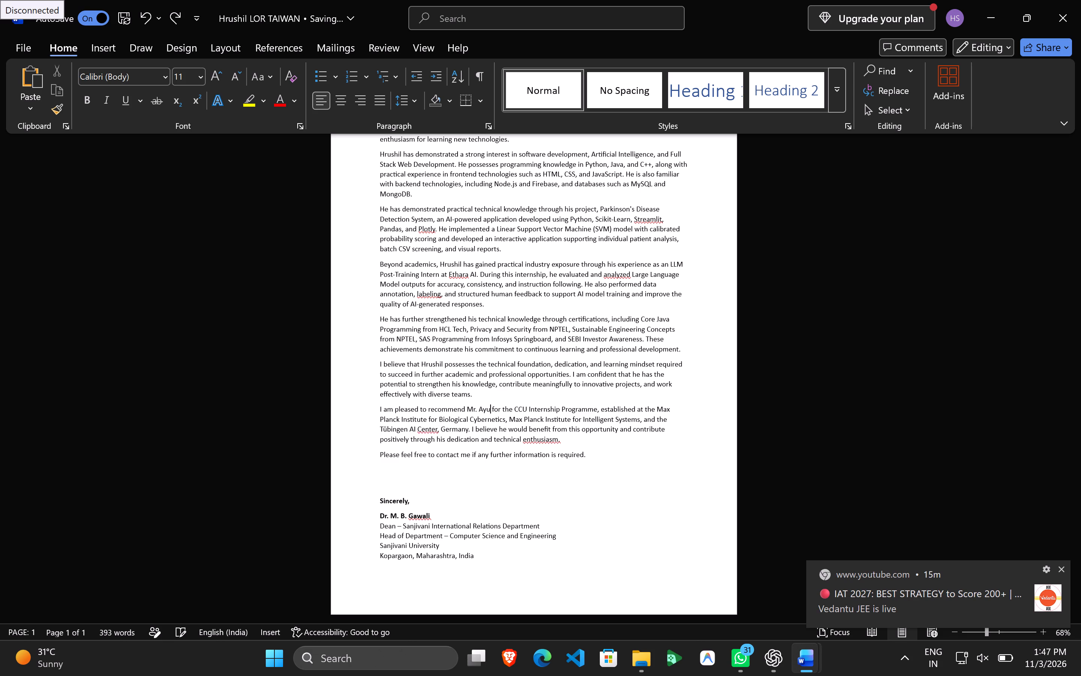
key(ctrl+z)
key(ctrl+z)
key(ctrl+z)
key(ctrl+z)
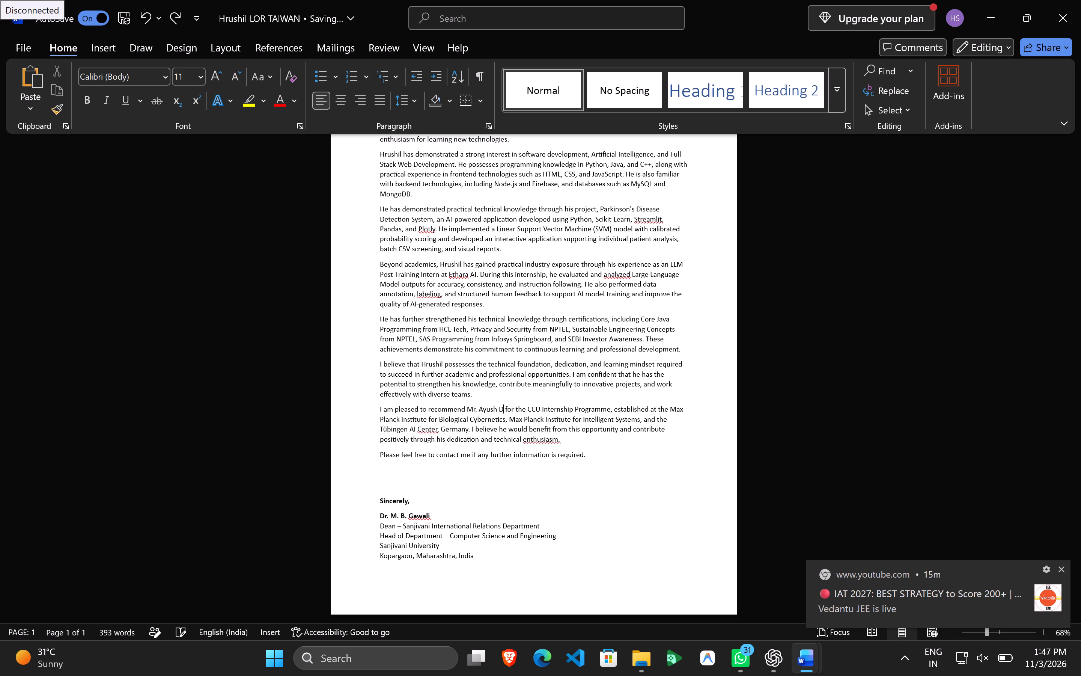
key(ctrl+z)
key(ctrl+z)
key(ctrl+z)
key(ctrl+z)
key(ctrl+z)
key(ctrl+z)
key(ctrl+z)
key(ctrl+z)
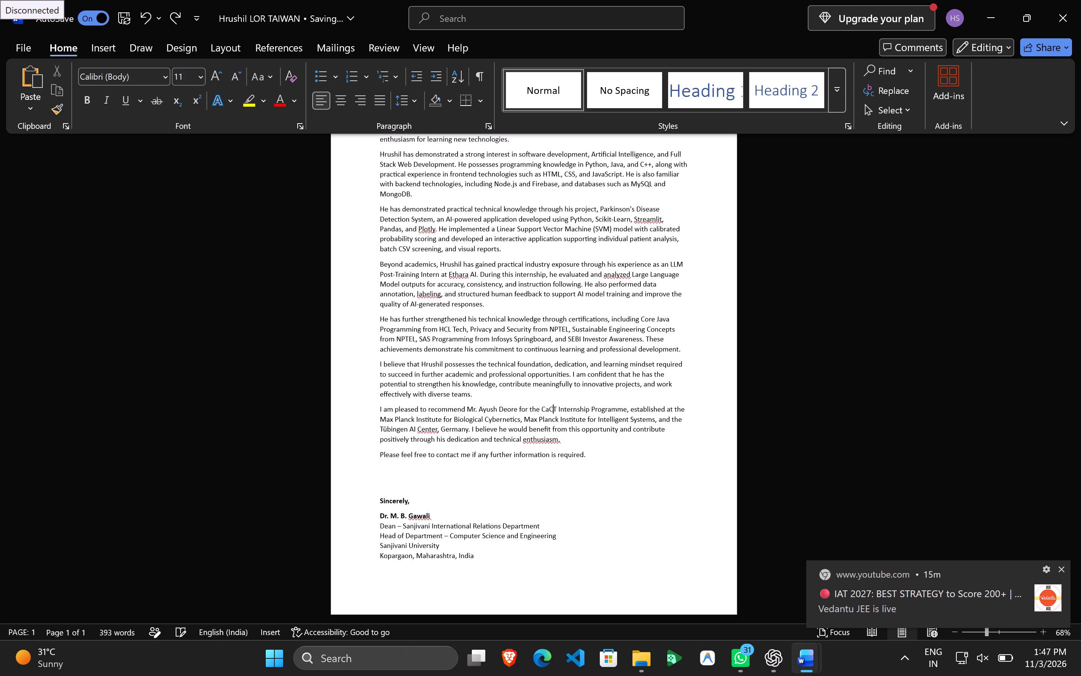
key(ctrl+z)
key(ctrl+z)
key(ctrl+z)
key(ctrl+z)
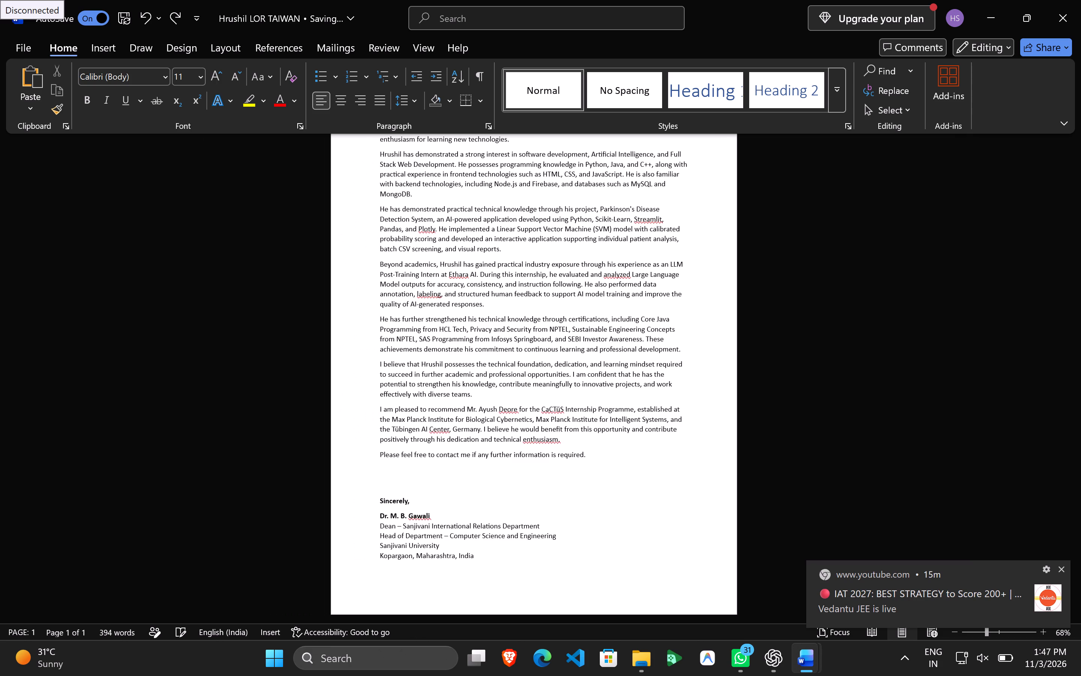
key(ctrl+z)
key(ctrl+z)
key(ctrl+z)
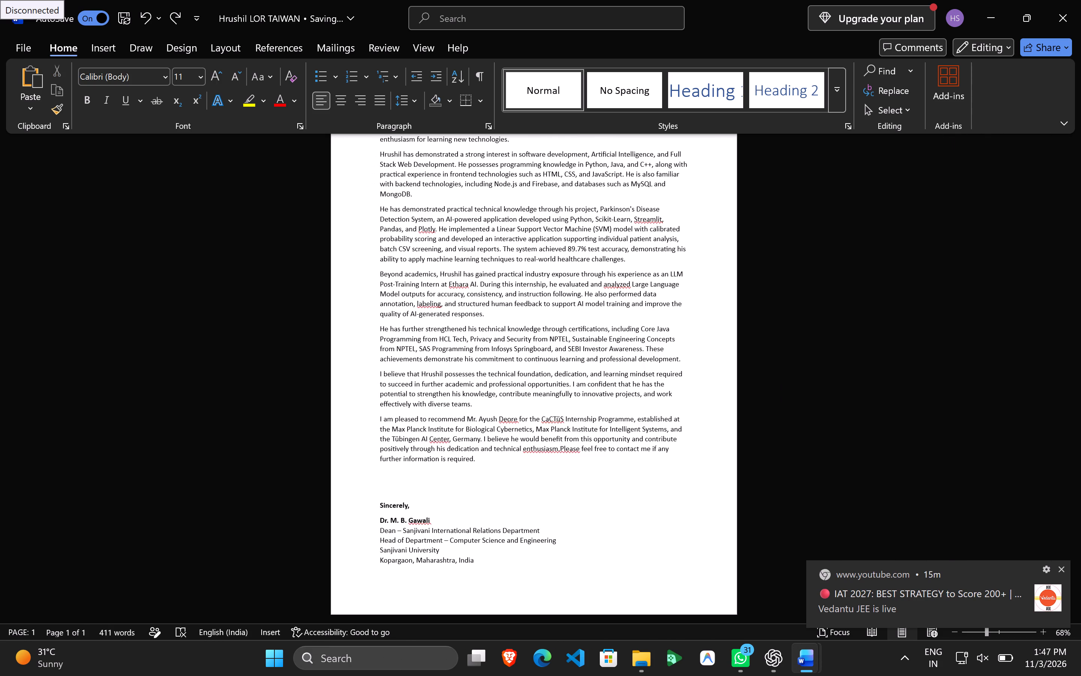
key(ctrl+z)
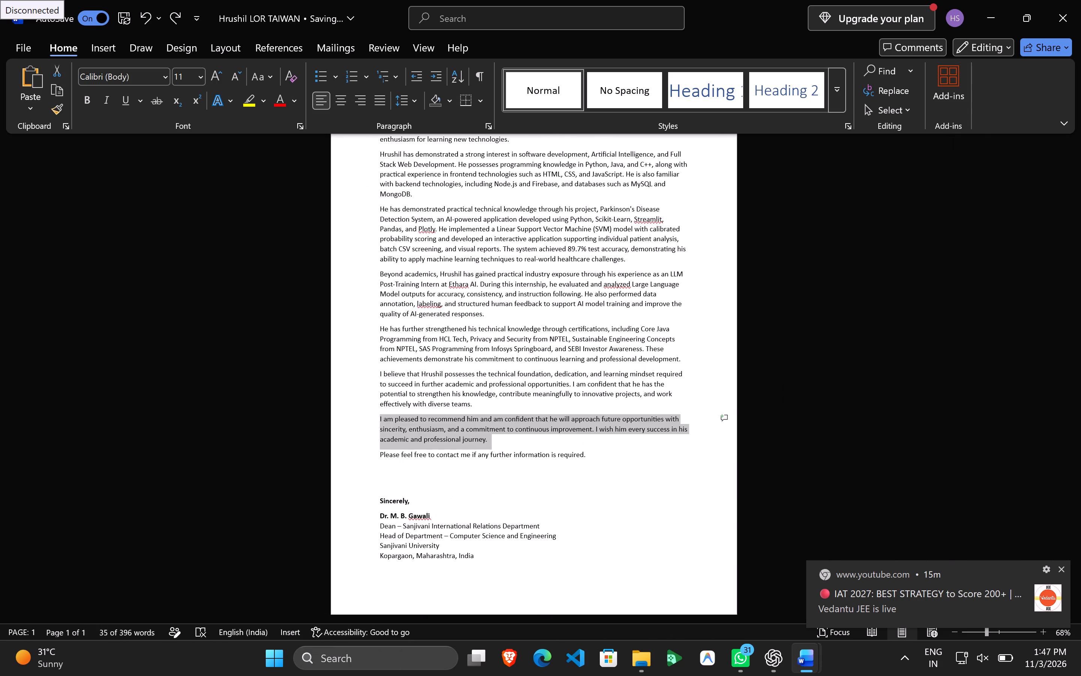
Delete the word "him" after "I am pleased to recommend" in the closing recommendation paragraph.
click(479, 418)
key(BackSpace)
key(BackSpace)
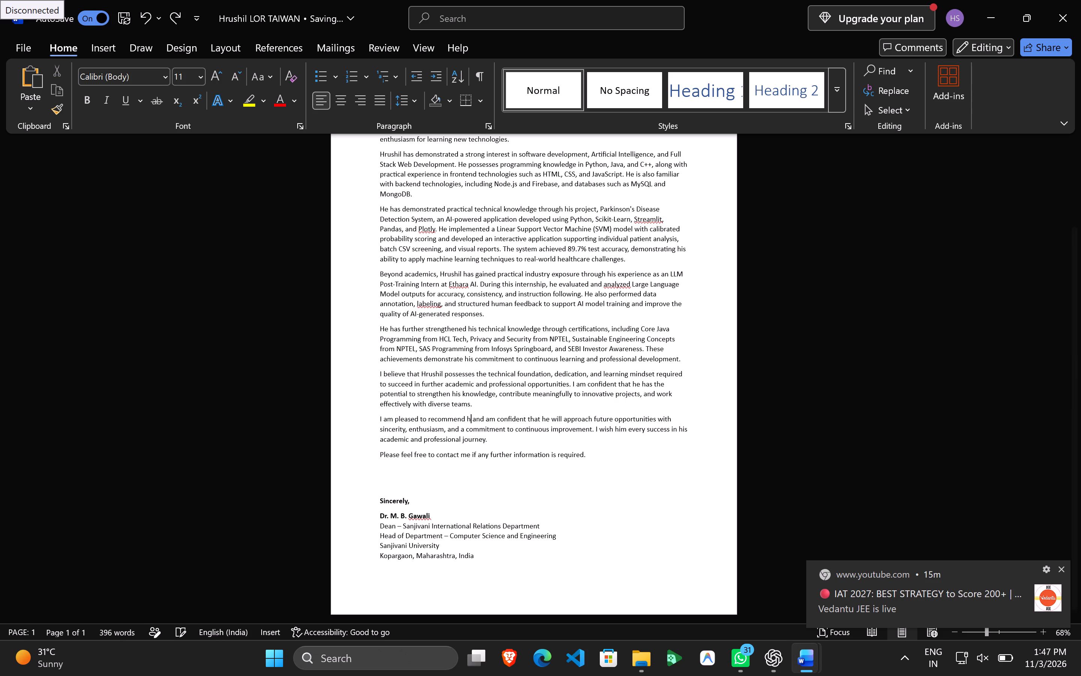
key(BackSpace)
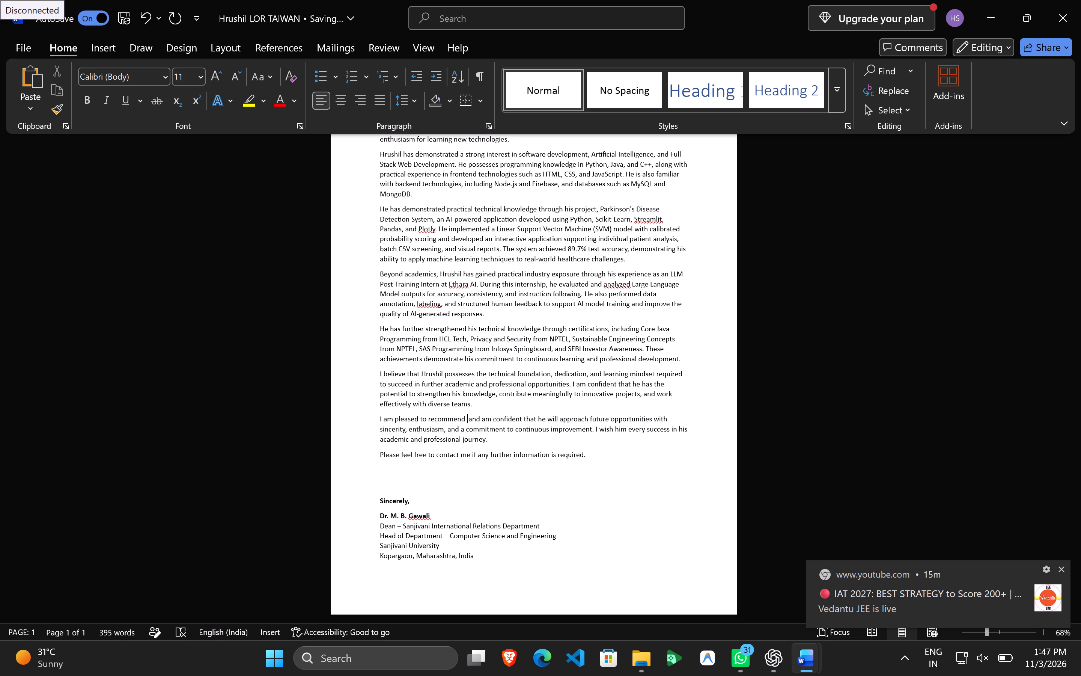
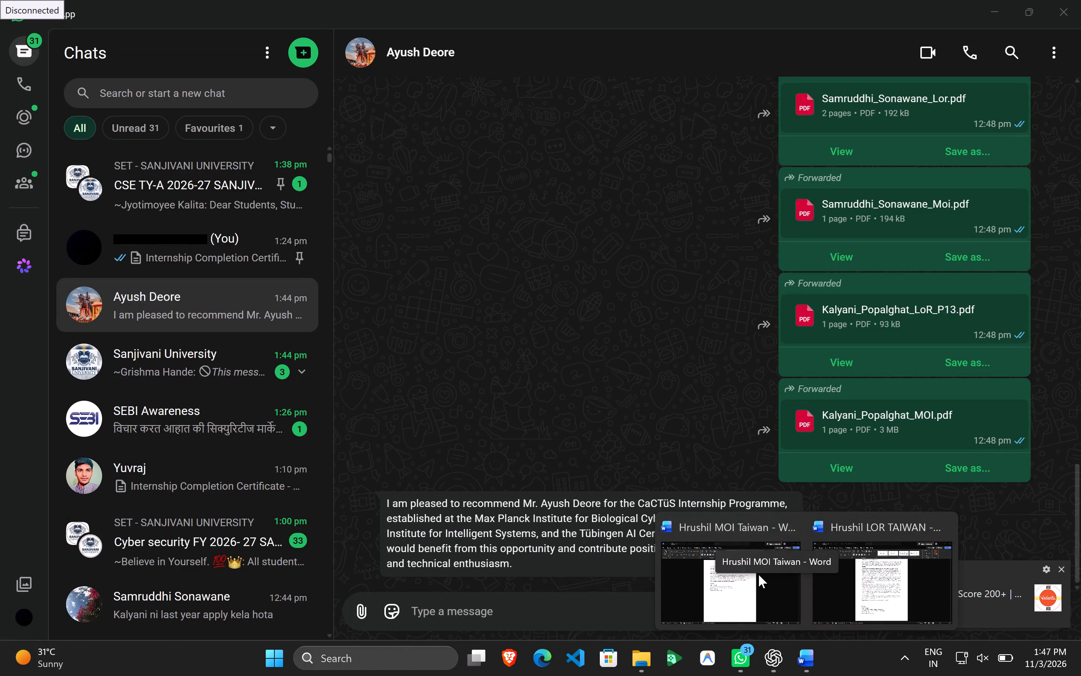
Close the Hrushil MOI Taiwan document.
click(790, 528)
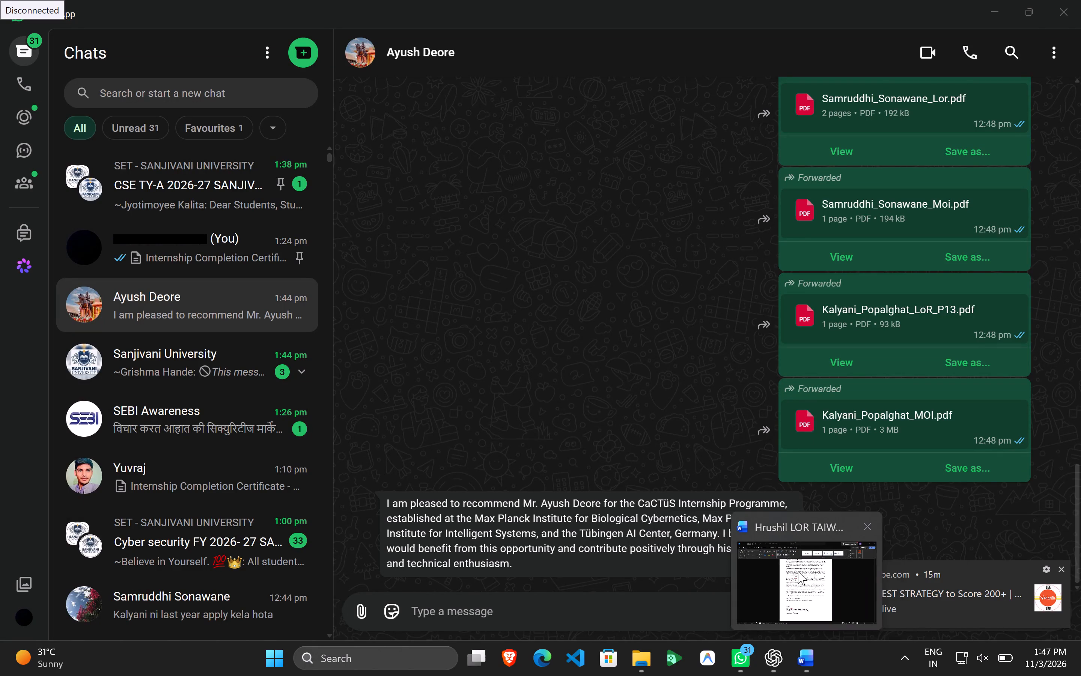
In the Hrushil LOR TAIWAN document, insert "Mr.Hrushil", his surname and "CCU" after "I am pleased to recommend" in the closing paragraph.
click(798, 572)
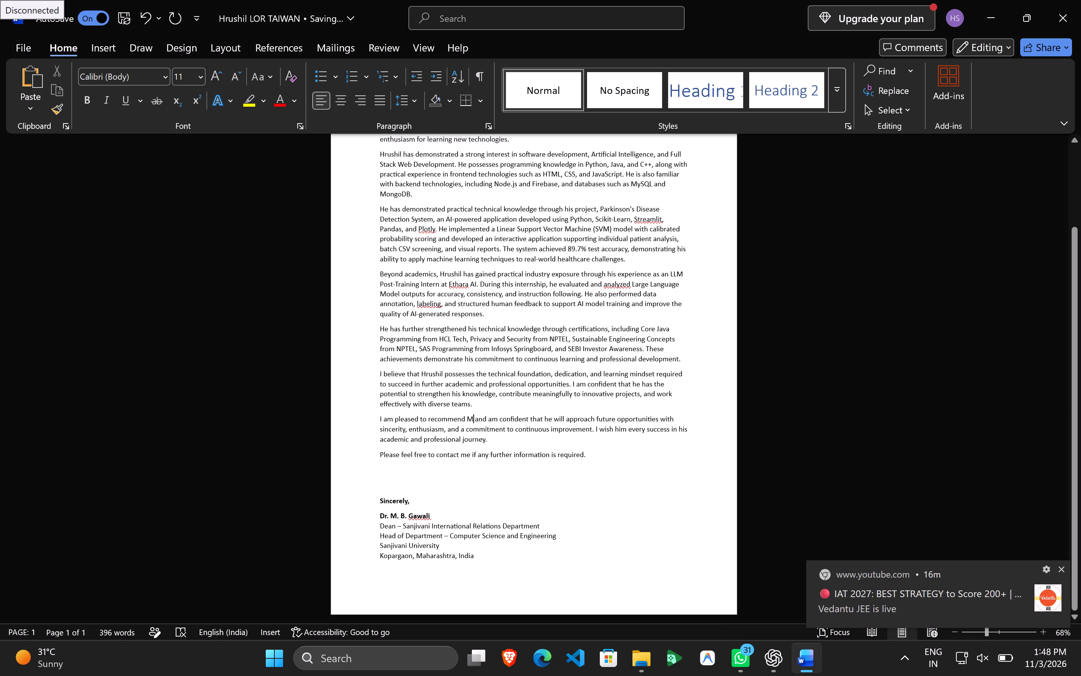
key(r)
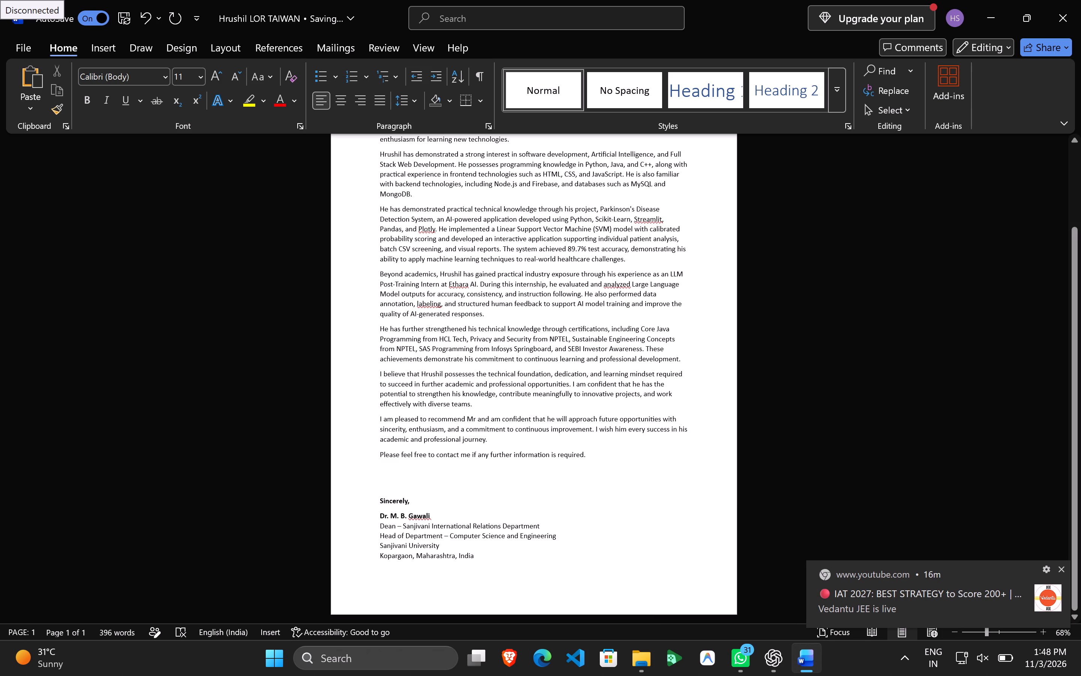
key(period)
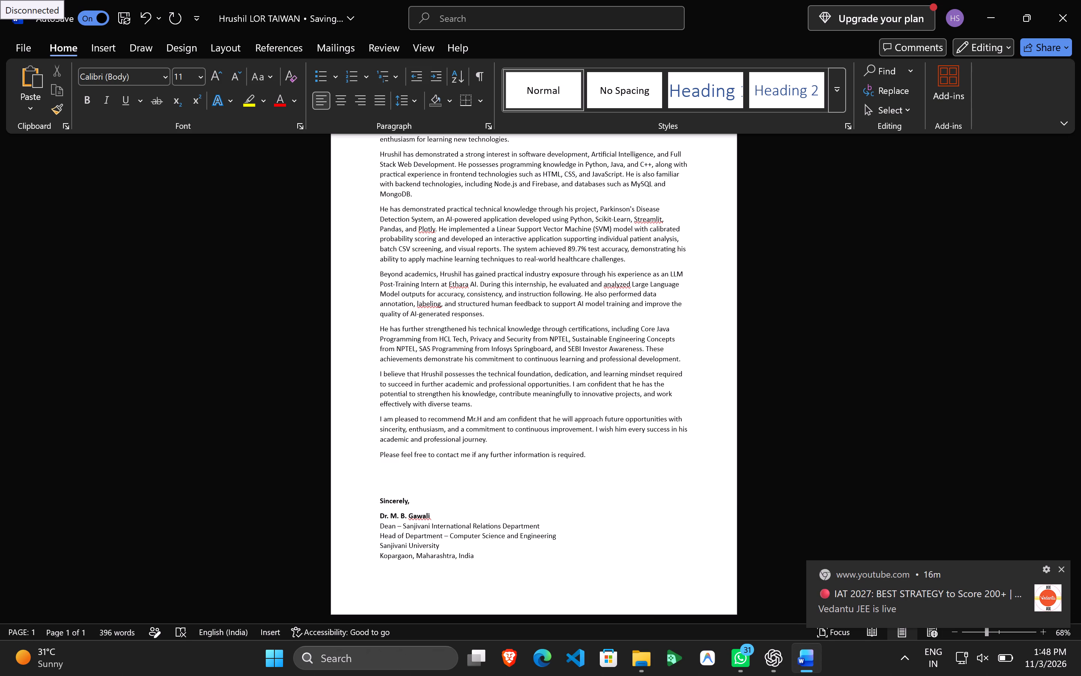
text(rushil)
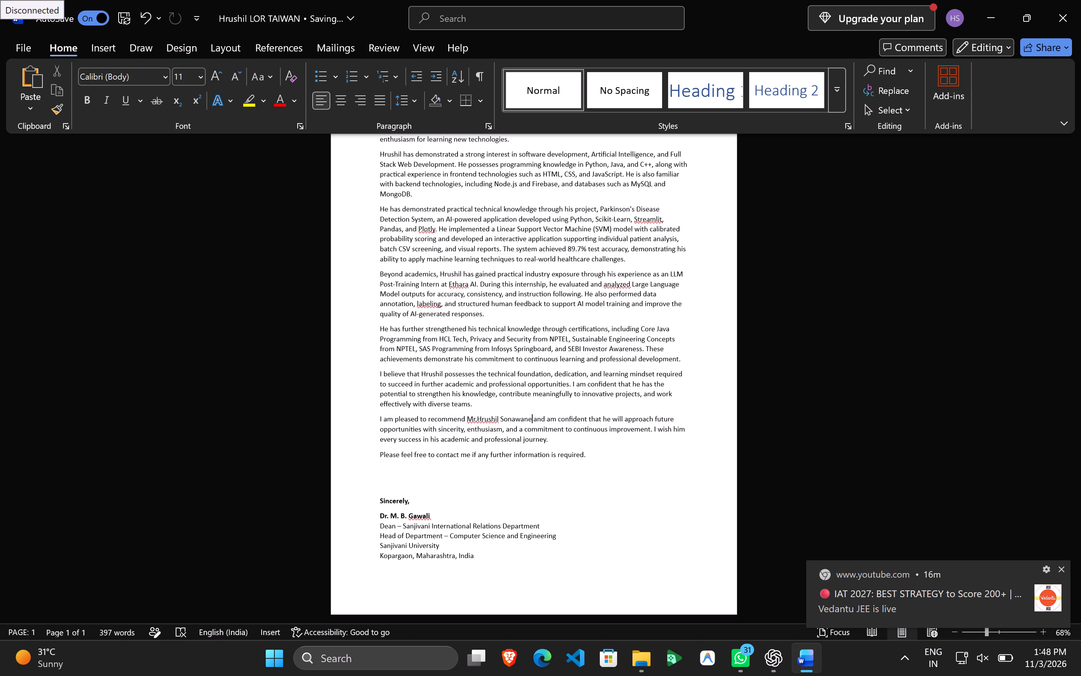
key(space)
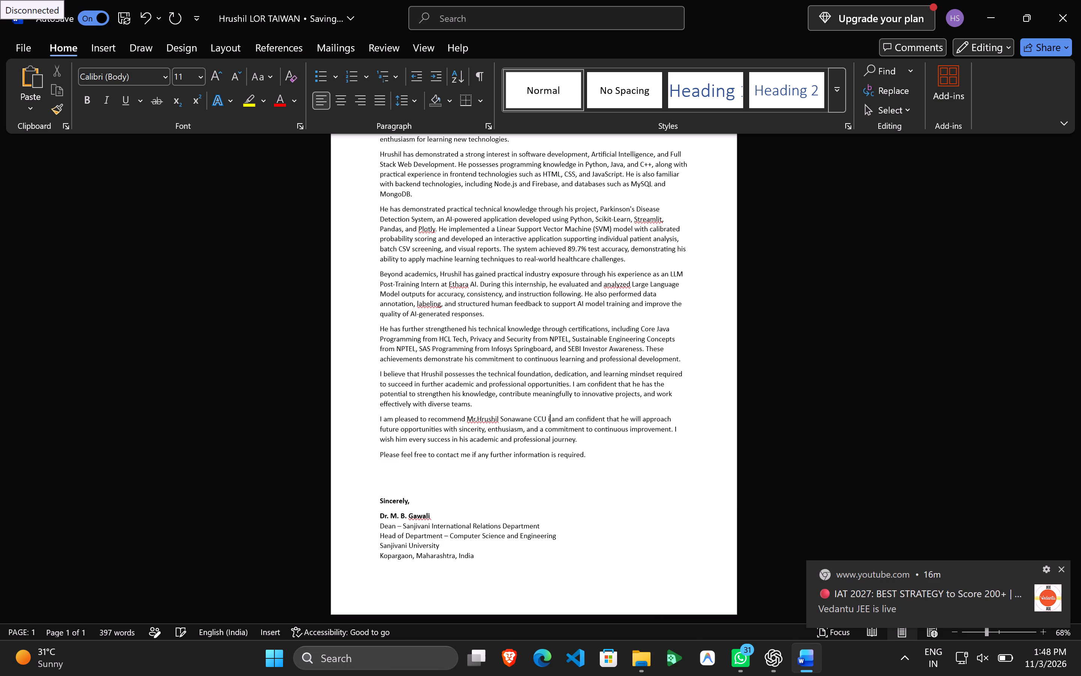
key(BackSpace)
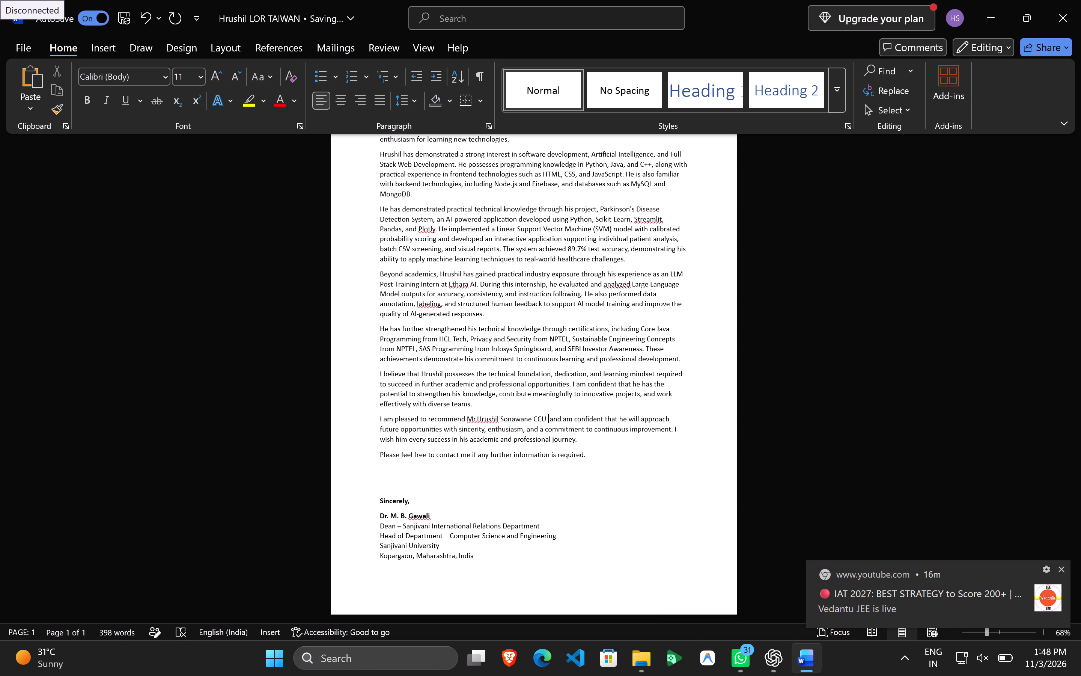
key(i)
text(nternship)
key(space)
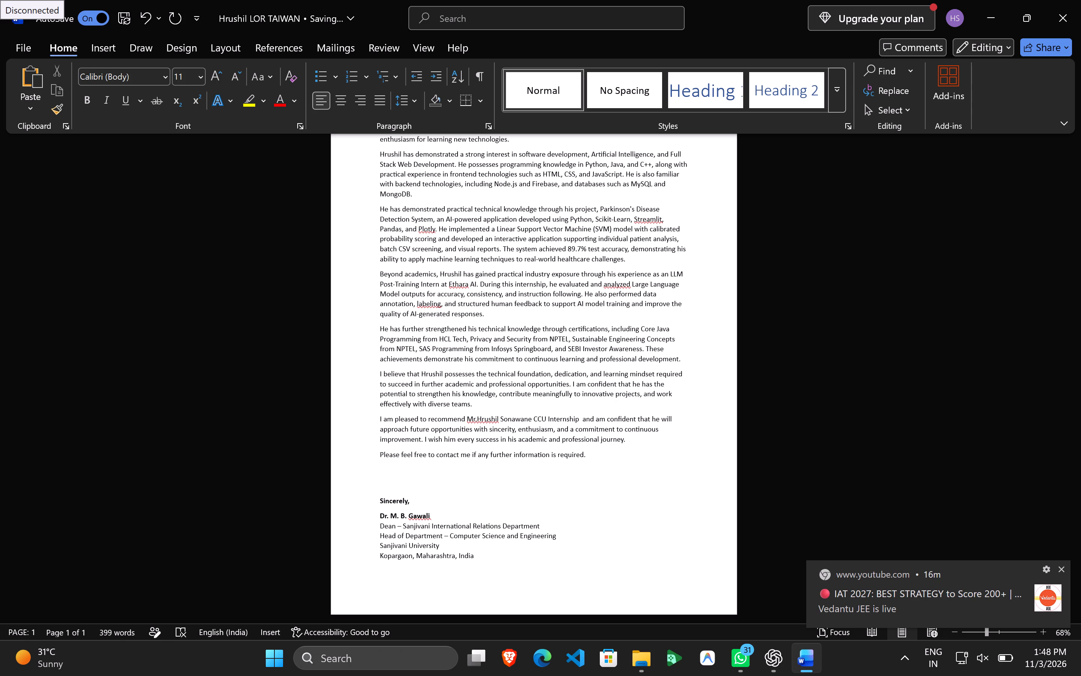
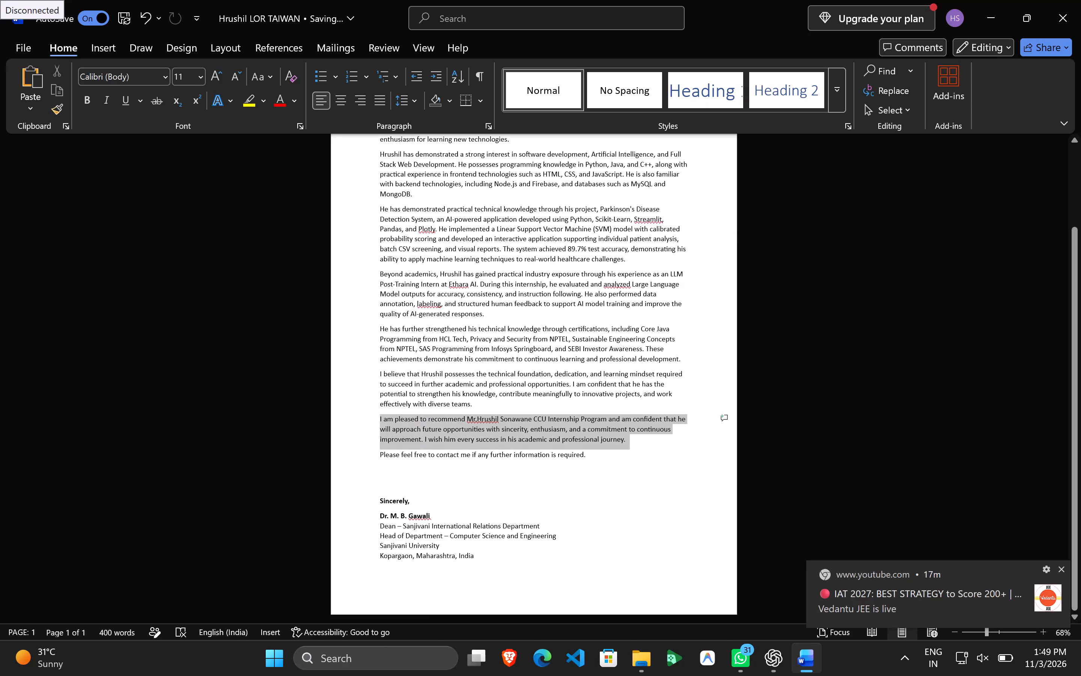
Replace the closing recommendation paragraph with the copied version naming the 2027 CCU/COE International Internship Program at National Chung Cheng University, Taiwan.
key(BackSpace)
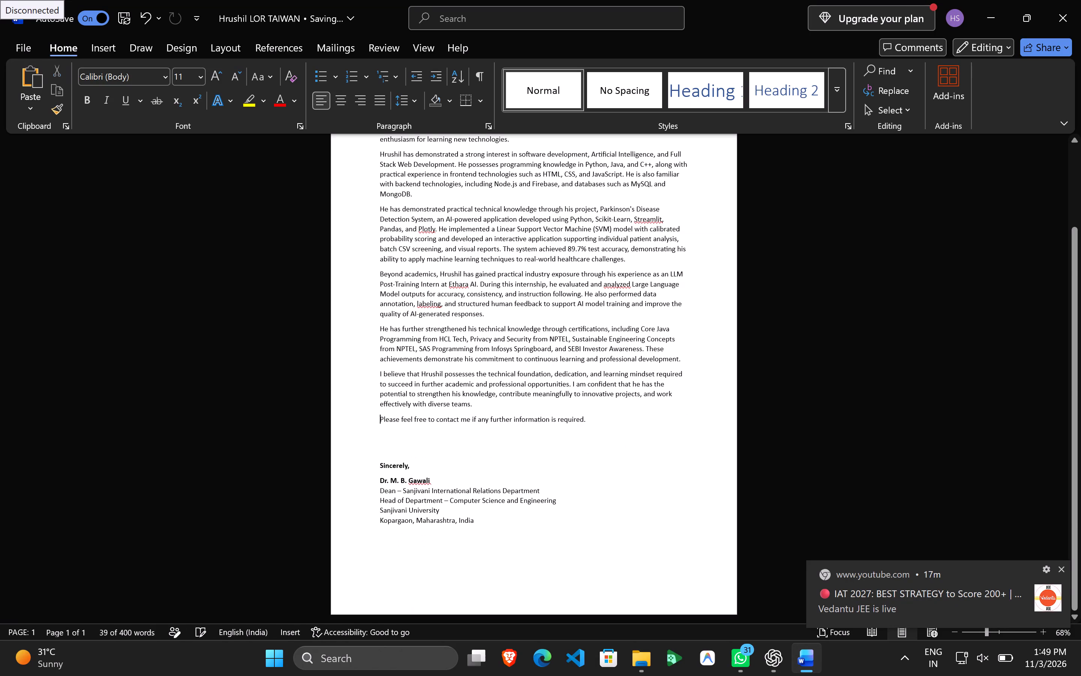
key(ctrl+v)
key(Return)
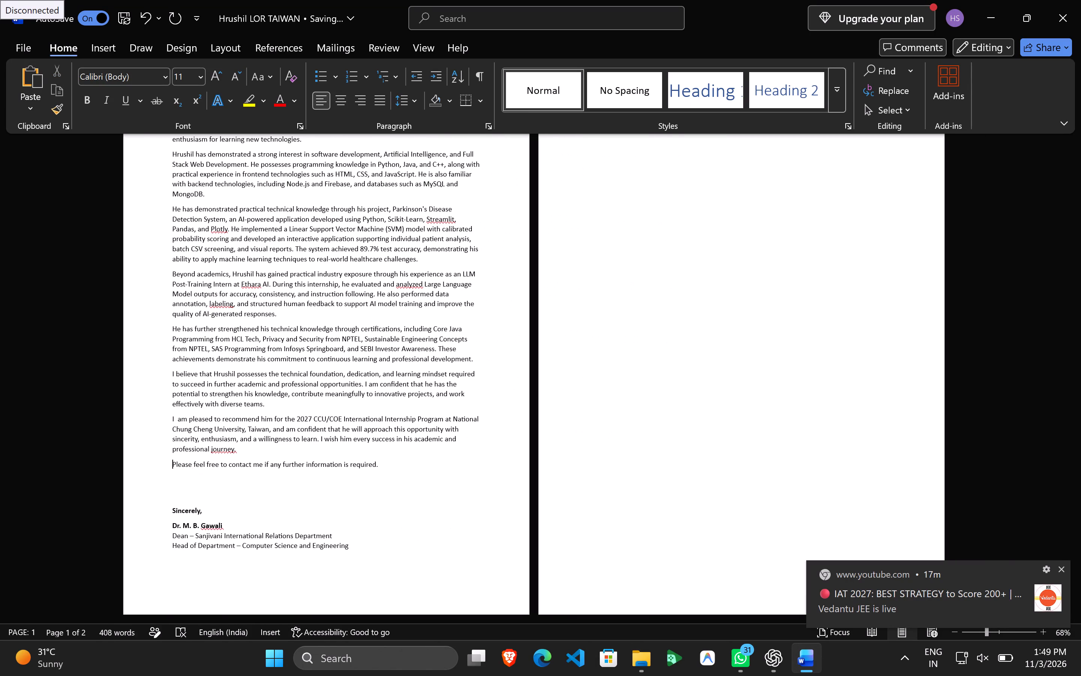
Delete the sentence about the system's 89.7% test accuracy from the end of the Parkinson's Disease Detection System paragraph.
drag(419, 260, 292, 251)
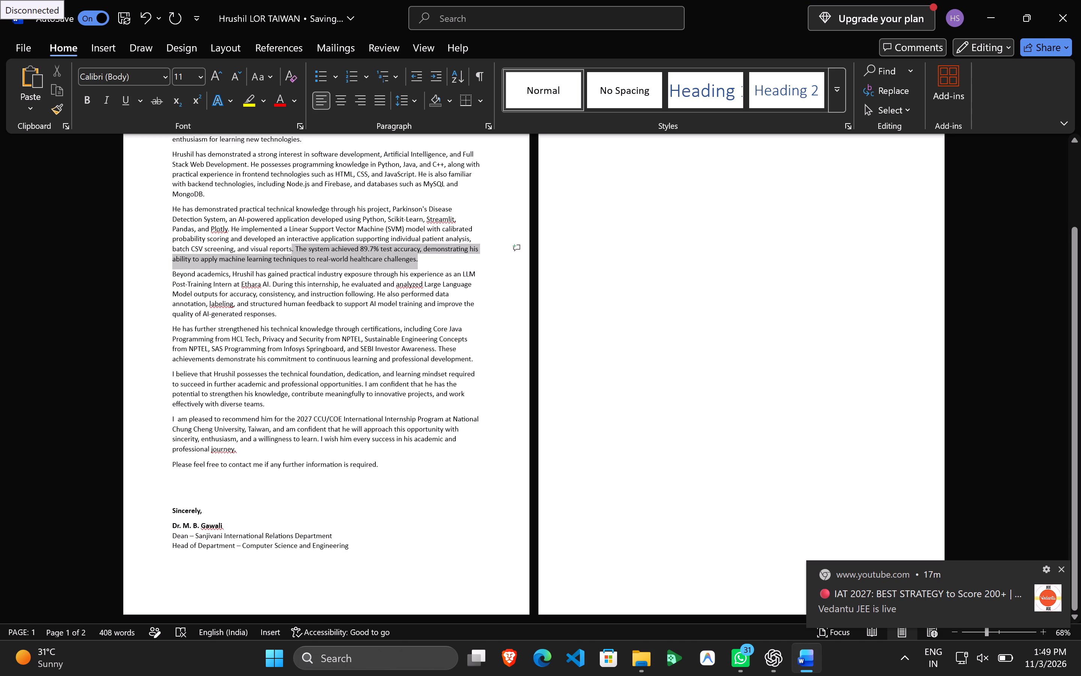
drag(292, 251, 297, 248)
key(BackSpace)
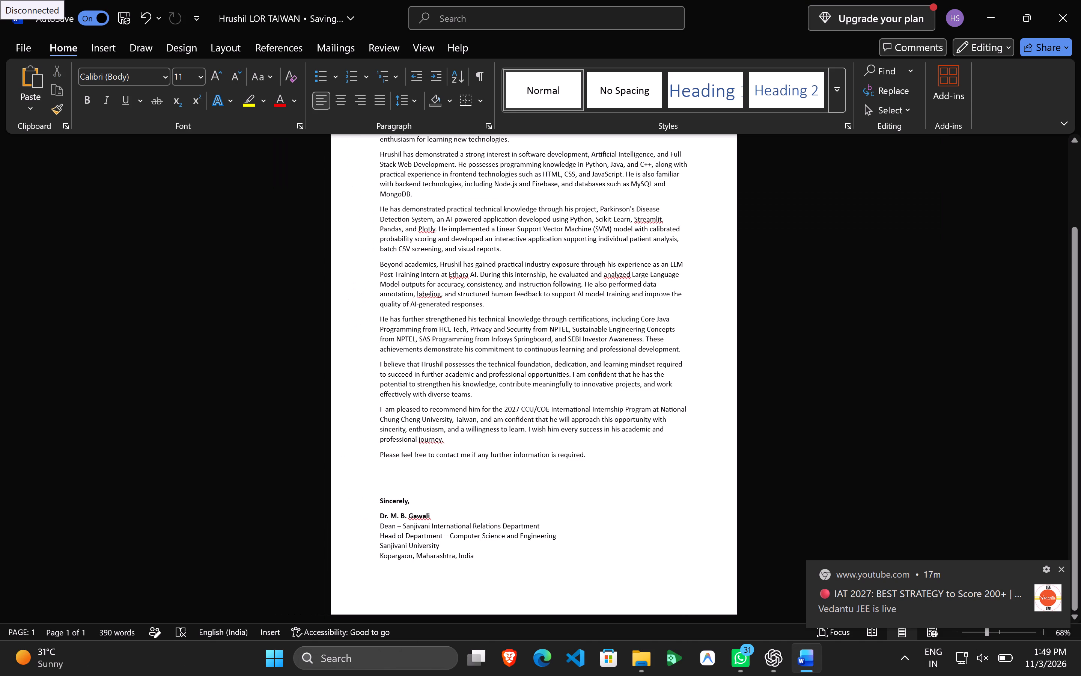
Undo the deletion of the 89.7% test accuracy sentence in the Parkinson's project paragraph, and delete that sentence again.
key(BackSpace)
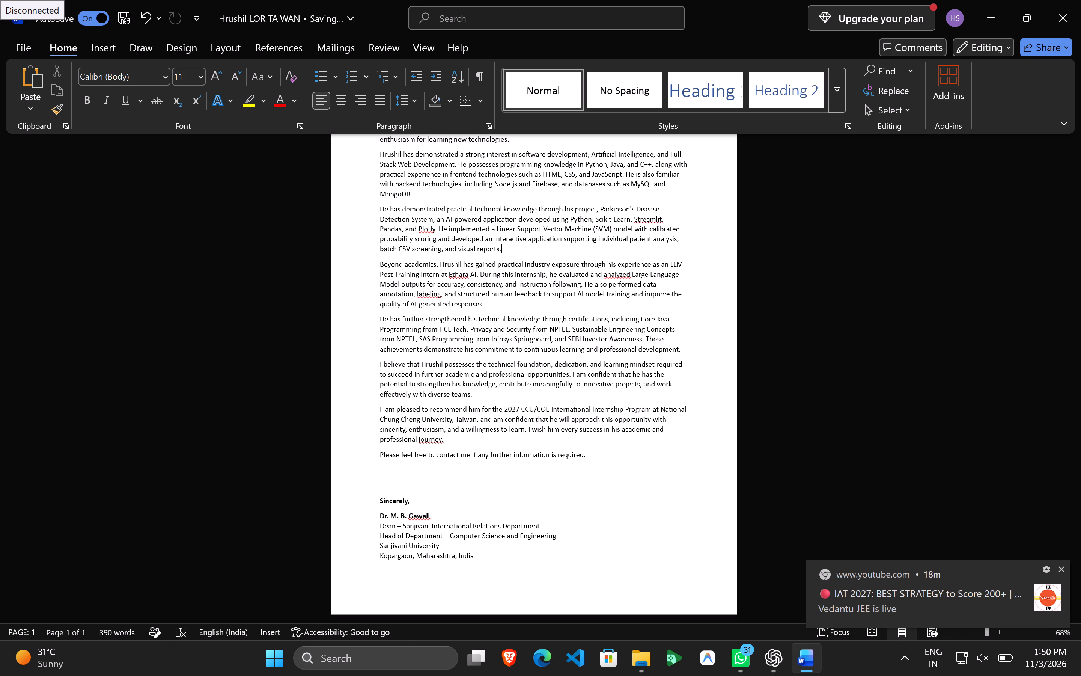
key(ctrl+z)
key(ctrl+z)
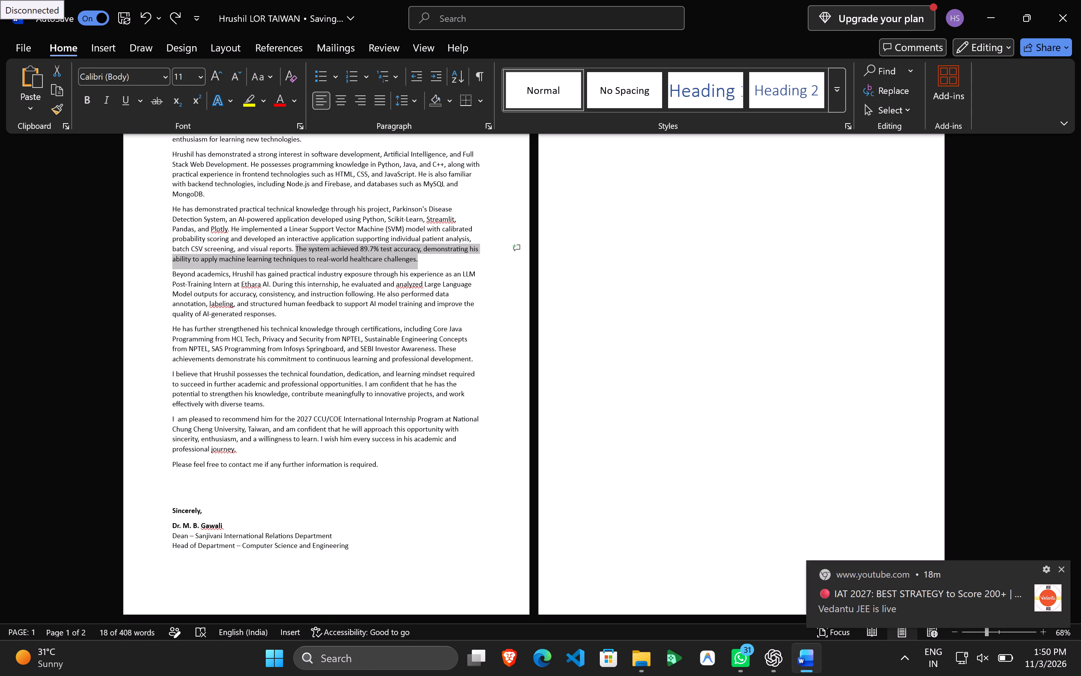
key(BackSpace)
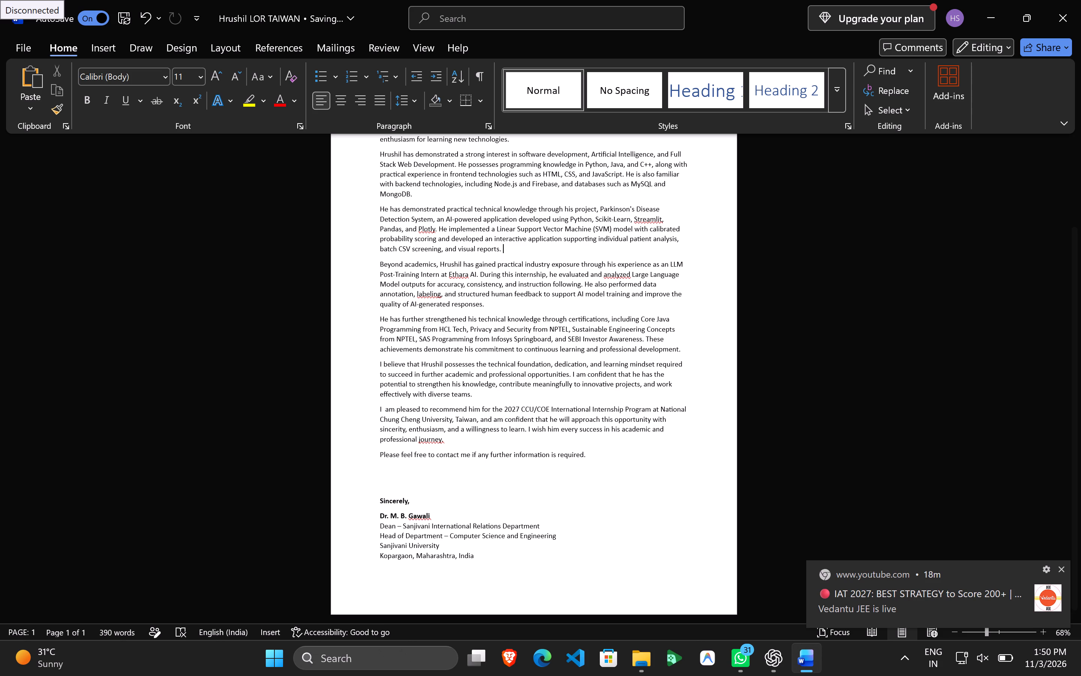
Look over the Hrushil LOR TAIWAN recommendation letter and save it.
click(538, 425)
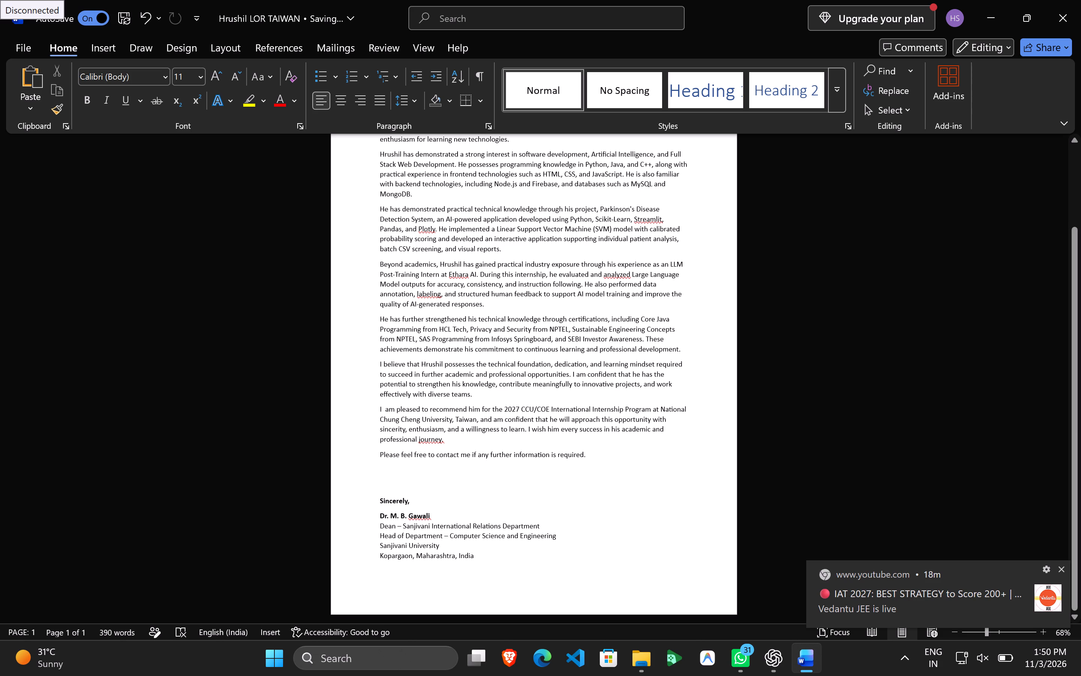
scroll(611, 444, up, 2)
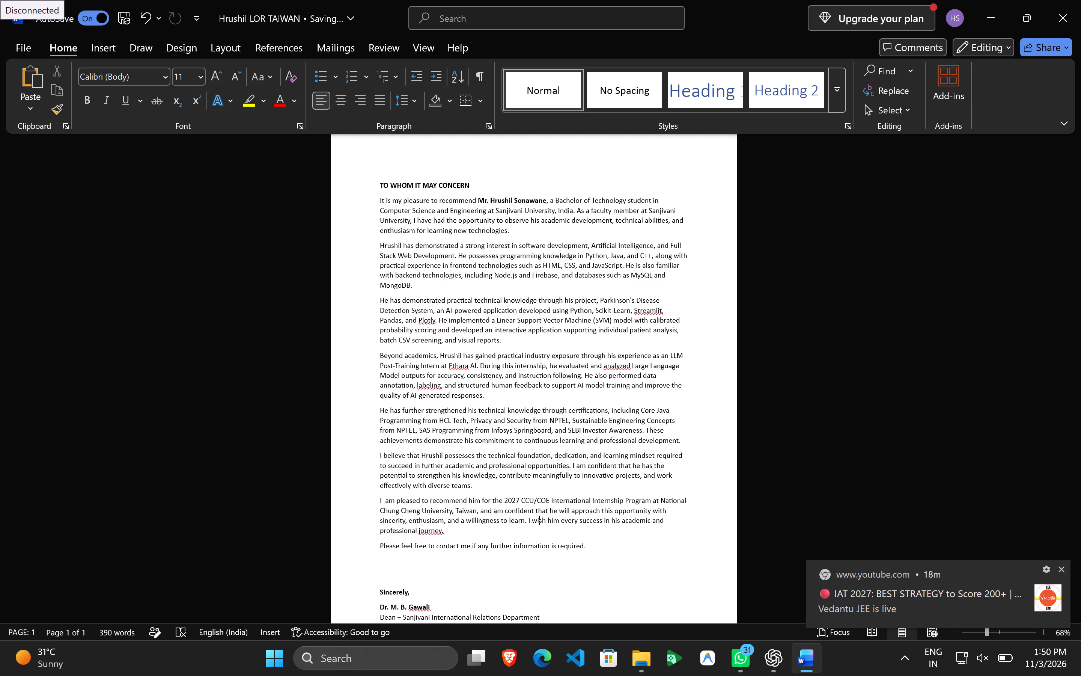
scroll(601, 518, down, 1)
scroll(601, 518, up, 1)
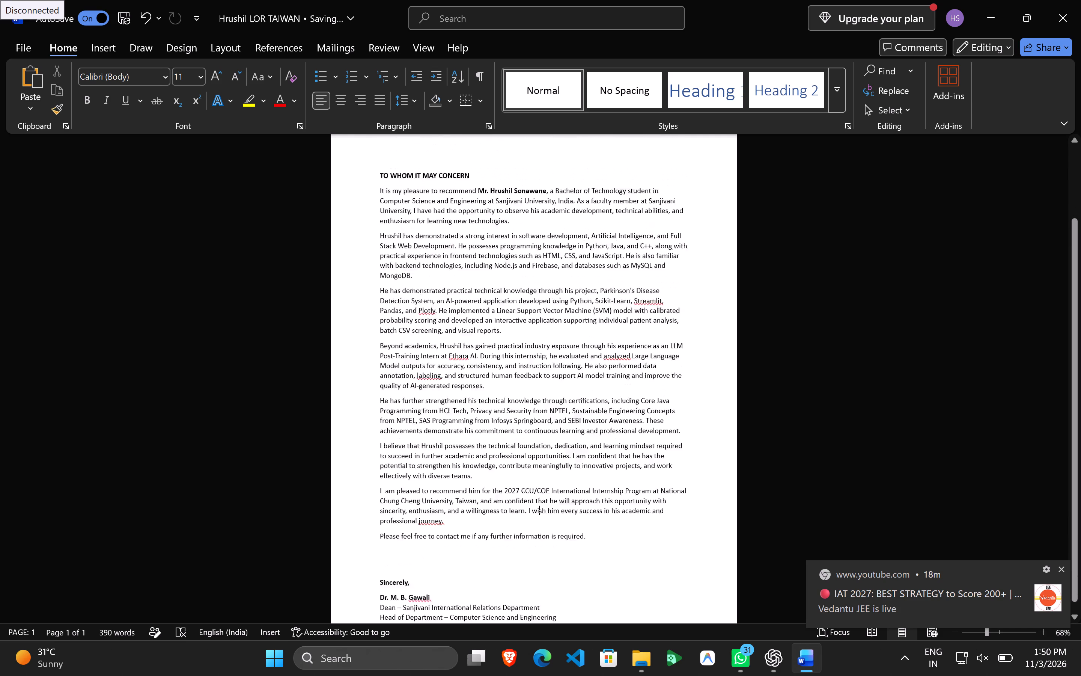
scroll(601, 518, up, 1)
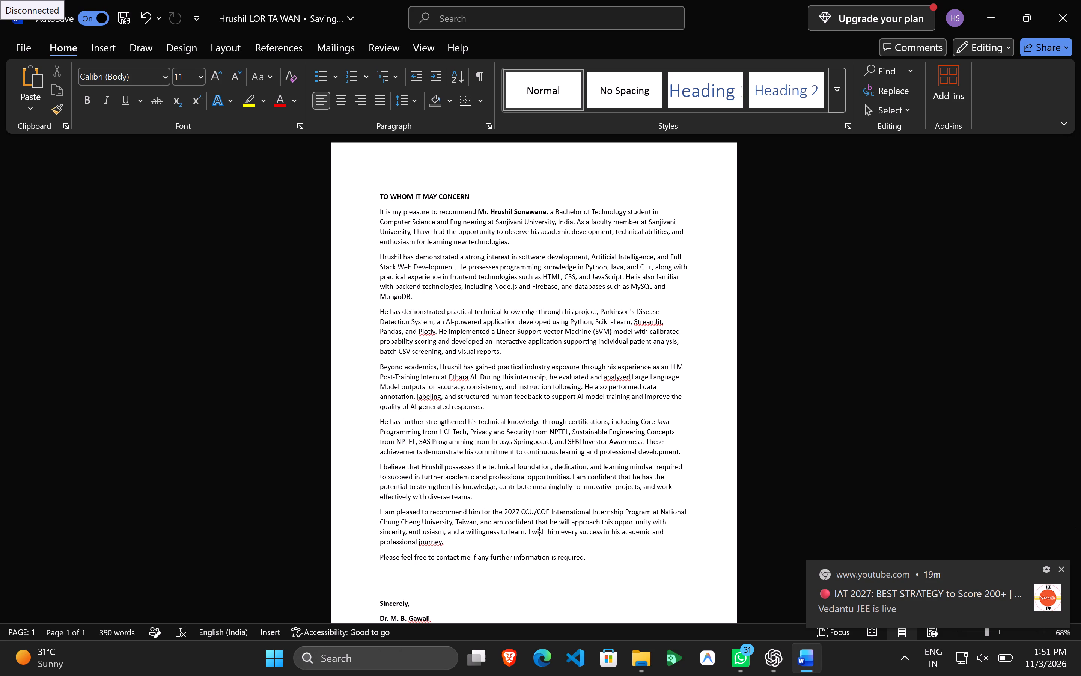
key(ctrl+s)
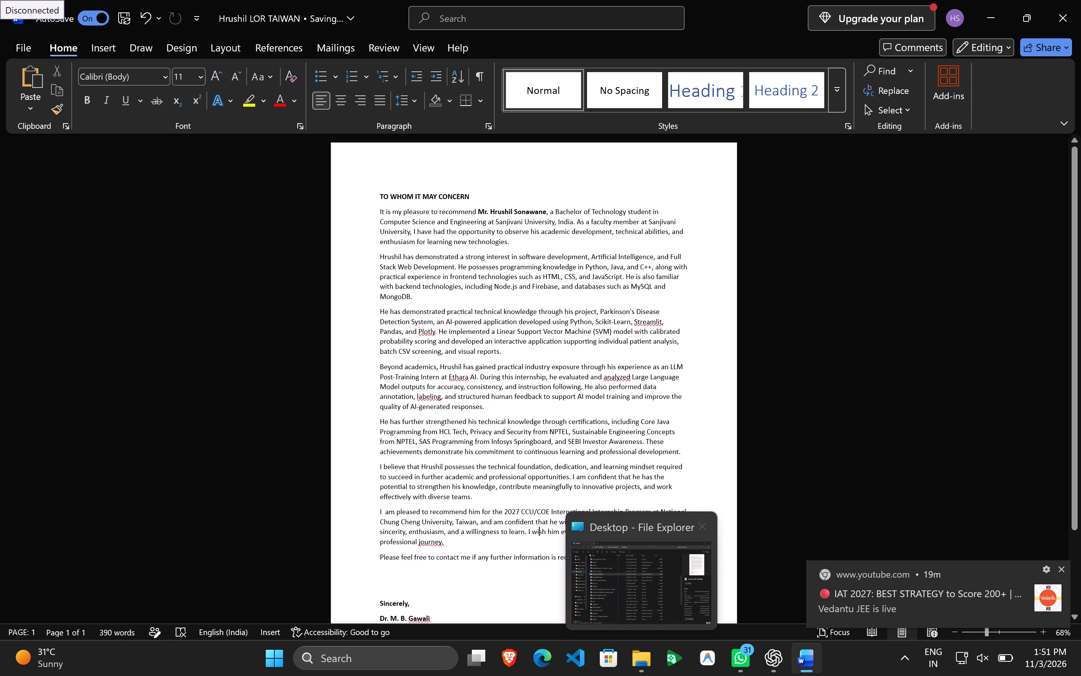
click(661, 404)
key(ctrl+s)
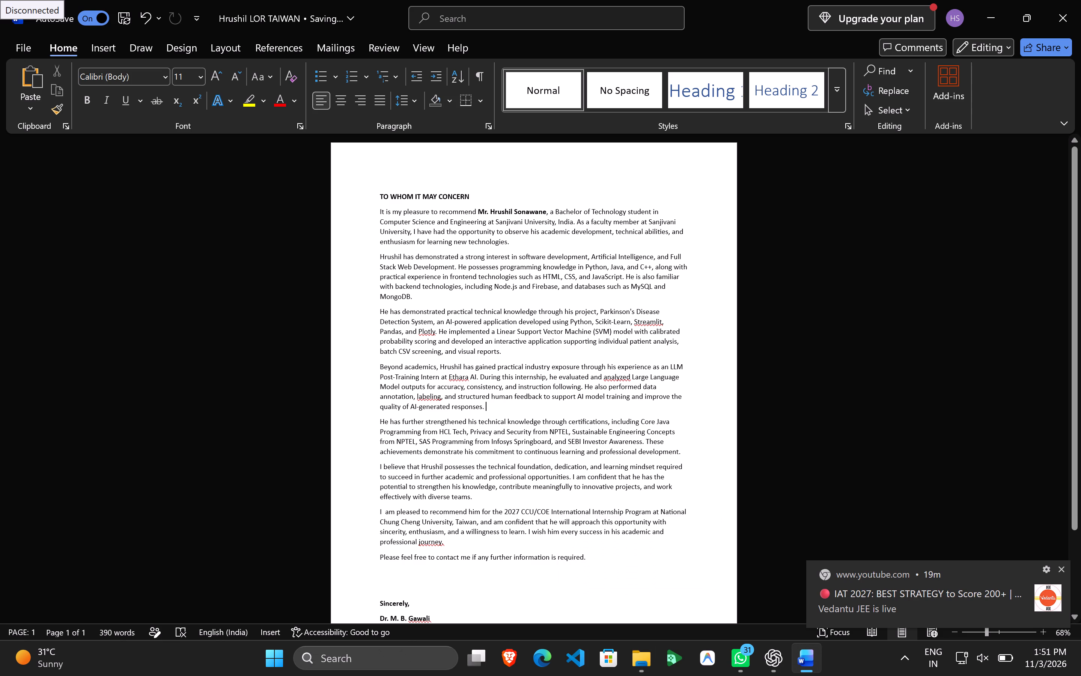
Open the Hrushil MOI Taiwan document from the Desktop folder.
click(631, 659)
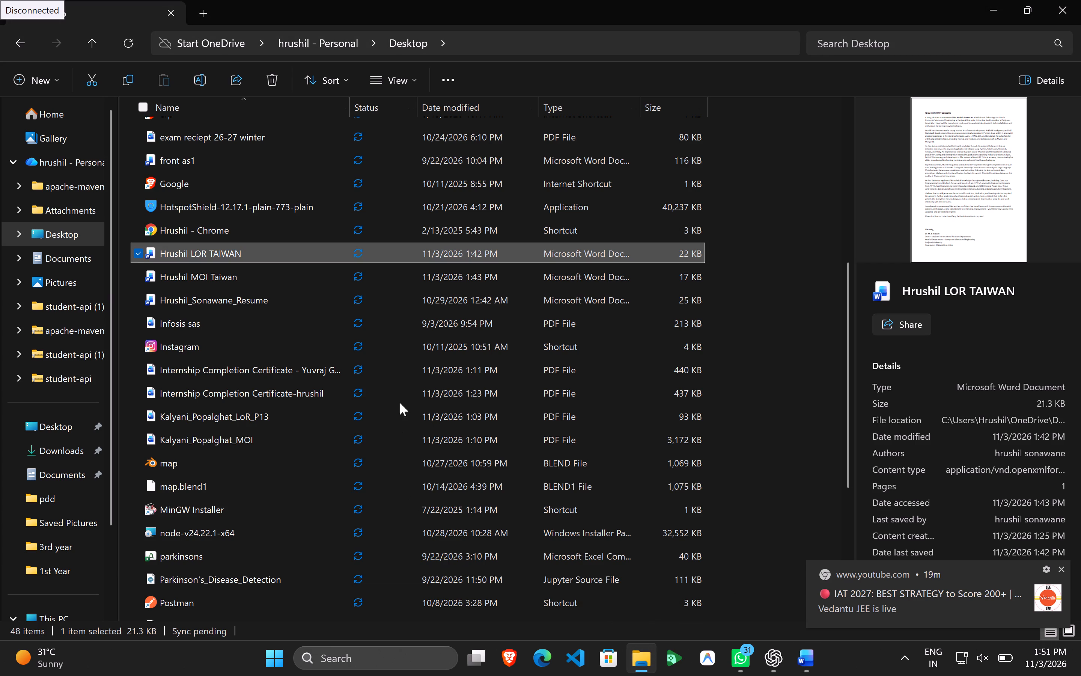
click(235, 273)
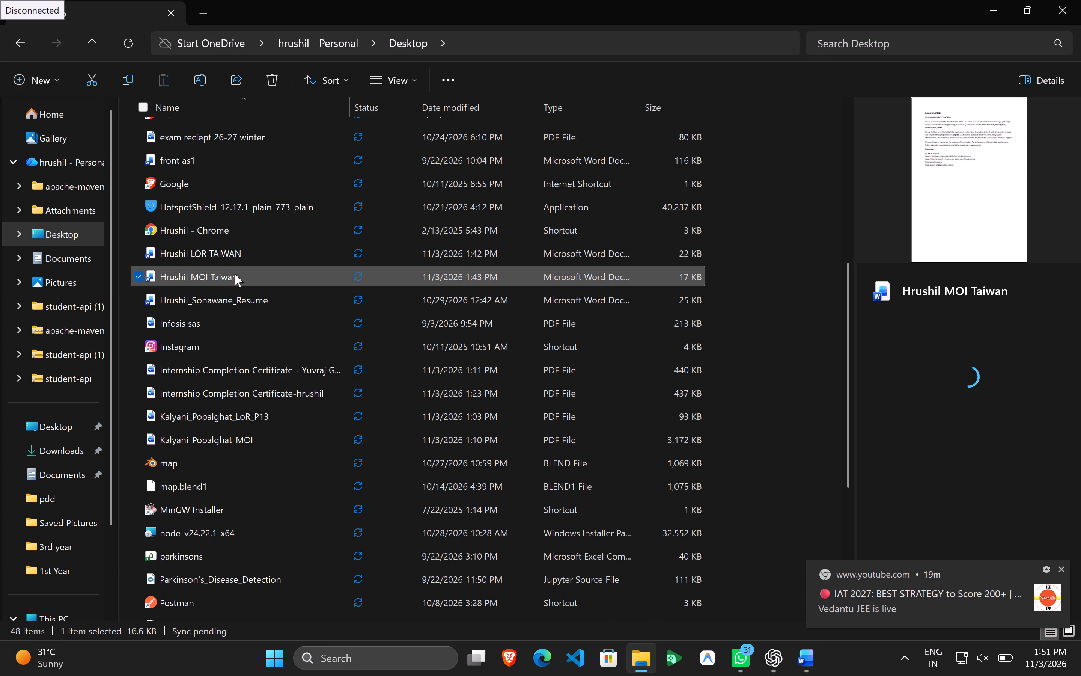
click(235, 273)
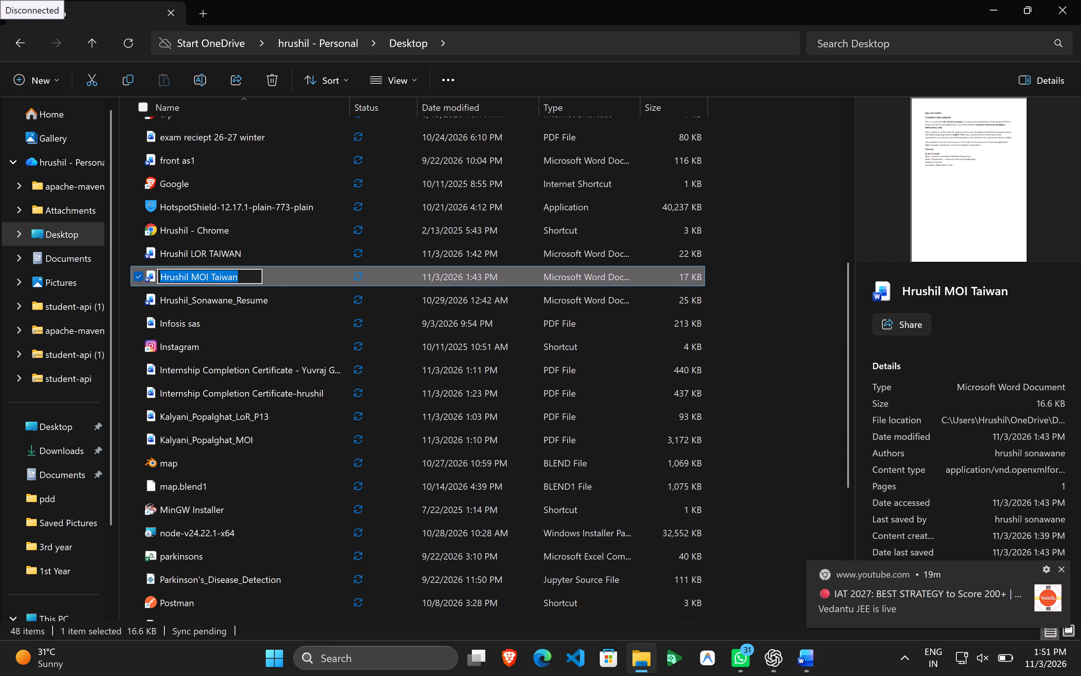
click(291, 269)
double_click(291, 269)
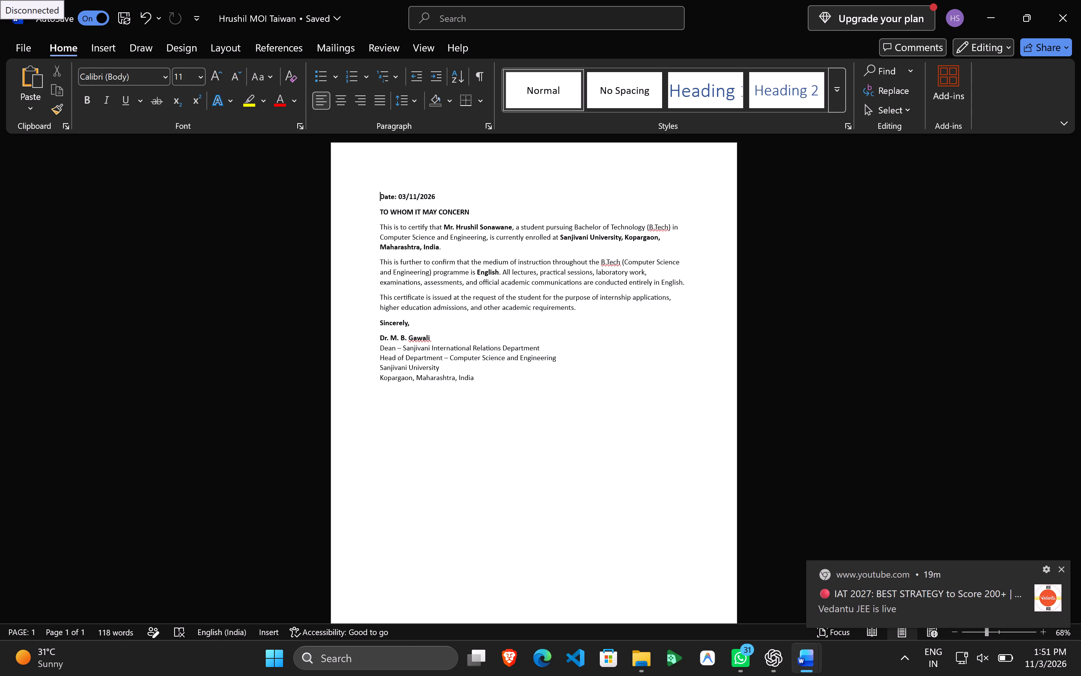
click(758, 364)
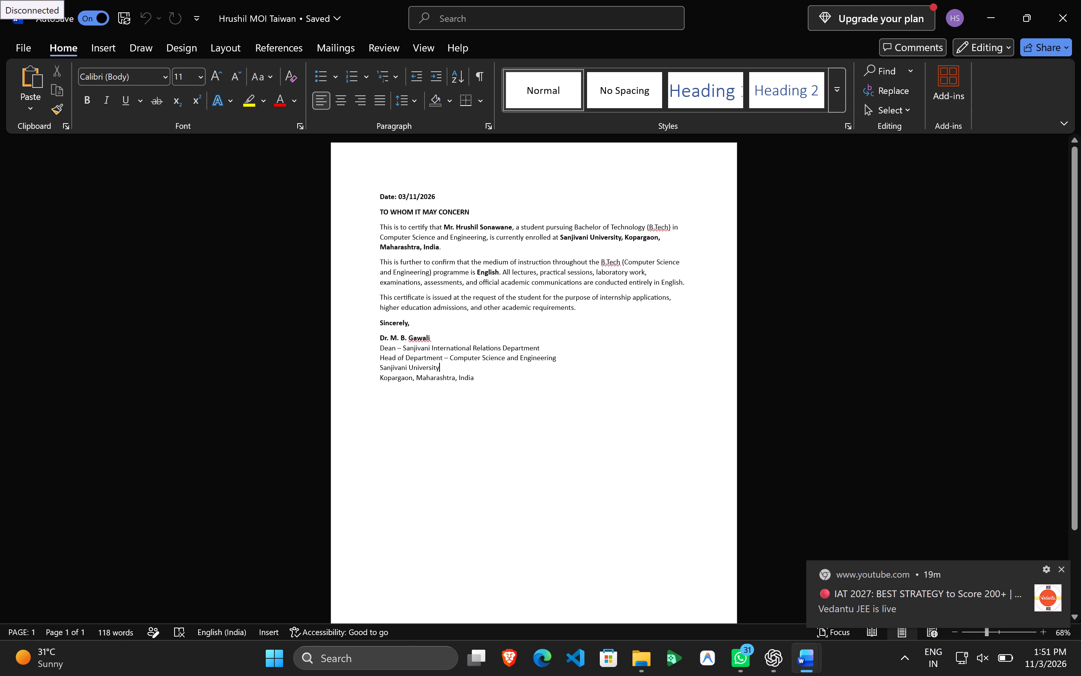
key(ctrl+s)
Add two blank lines between the certificate's last body paragraph and "Sincerely," and save the document.
click(587, 308)
key(Return)
key(Return)
key(Return)
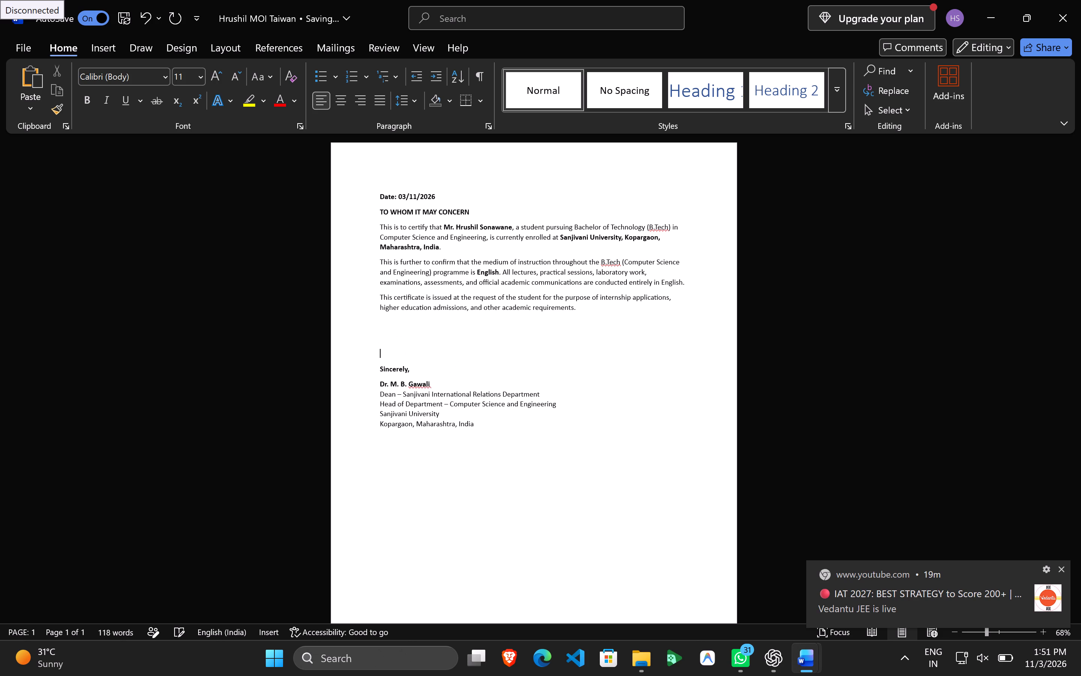
key(BackSpace)
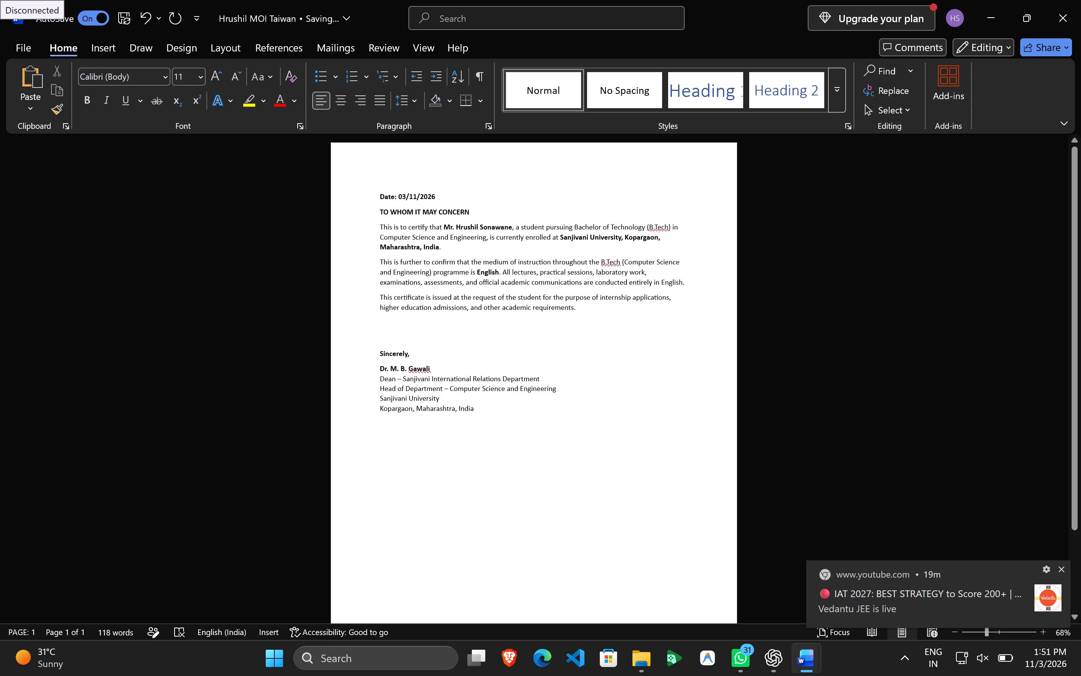
click(642, 441)
key(ctrl+s)
Close the Hrushil MOI Taiwan and Hrushil LOR TAIWAN documents.
click(1067, 25)
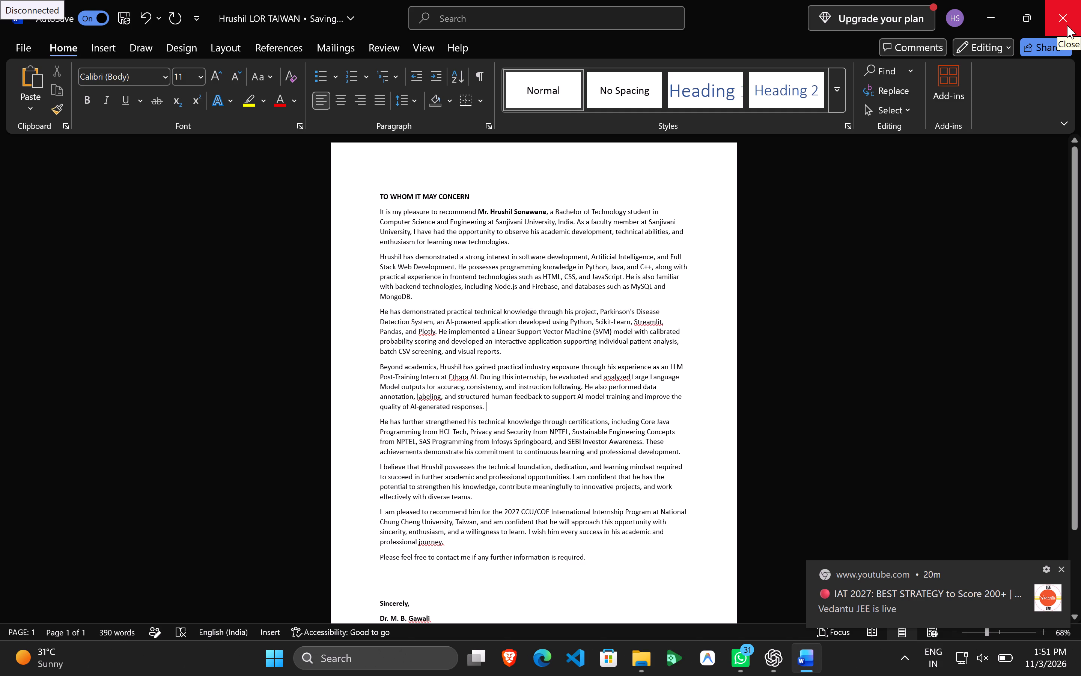
click(1067, 25)
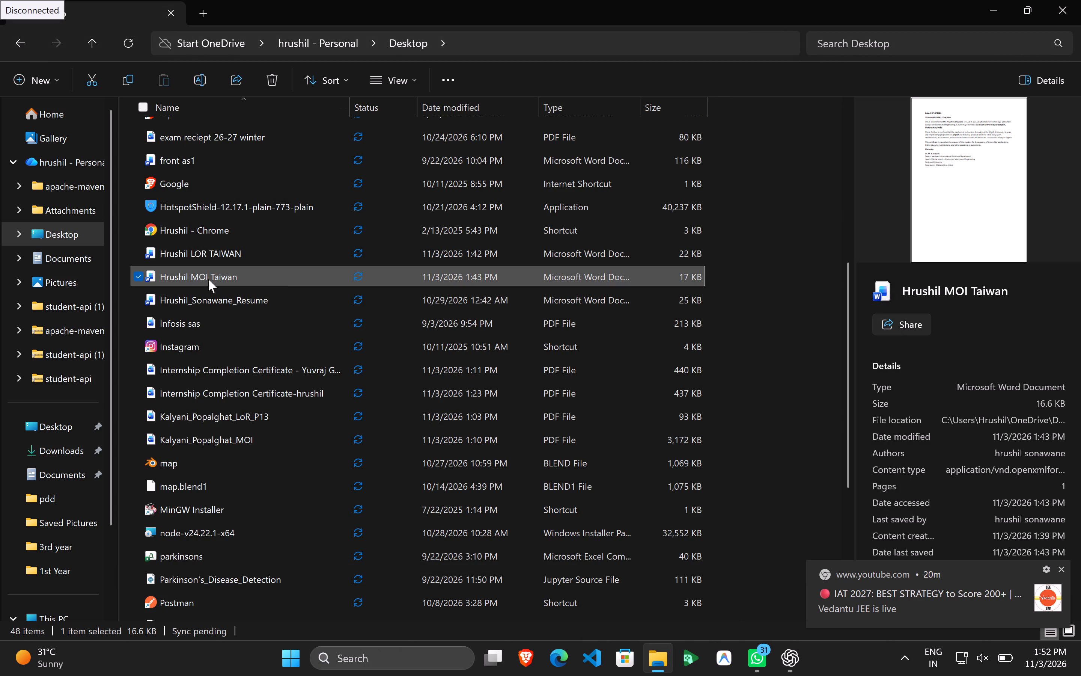
double_click(226, 250)
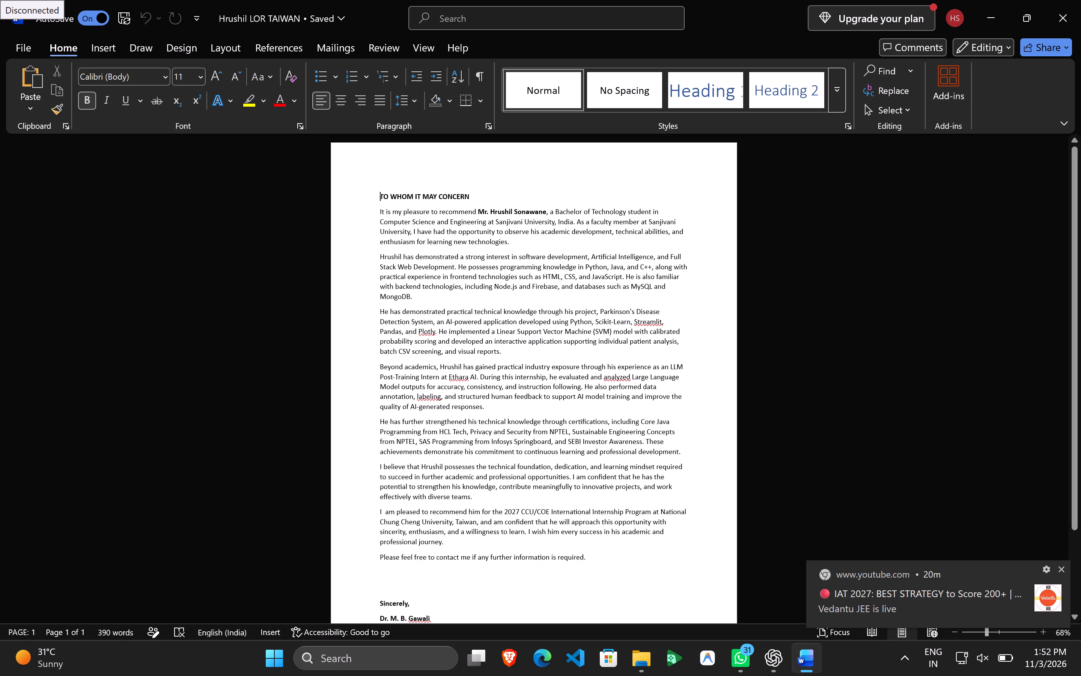
Create a new blank document and copy the full text of the Hrushil LOR TAIWAN letter into it.
key(ctrl+n)
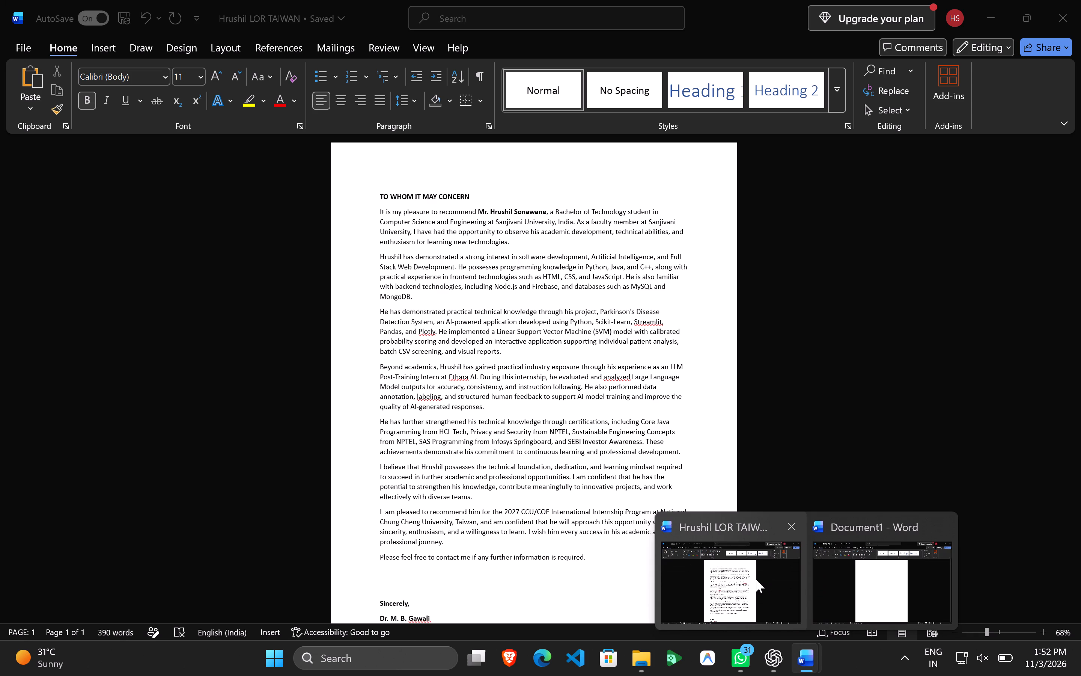
click(756, 579)
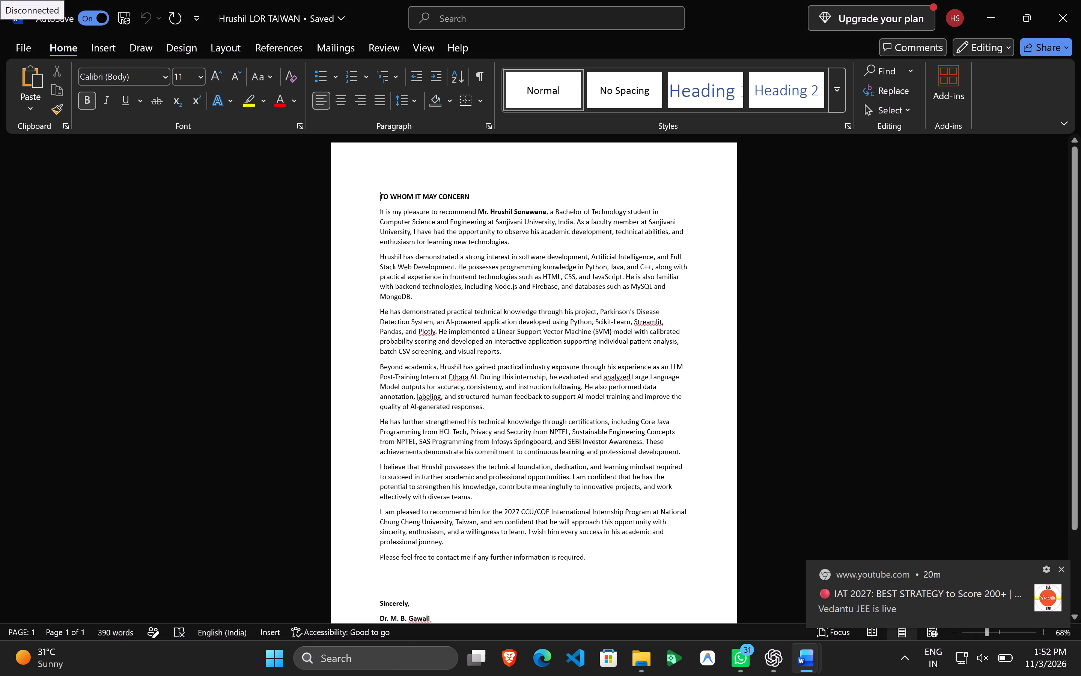
drag(379, 193, 626, 628)
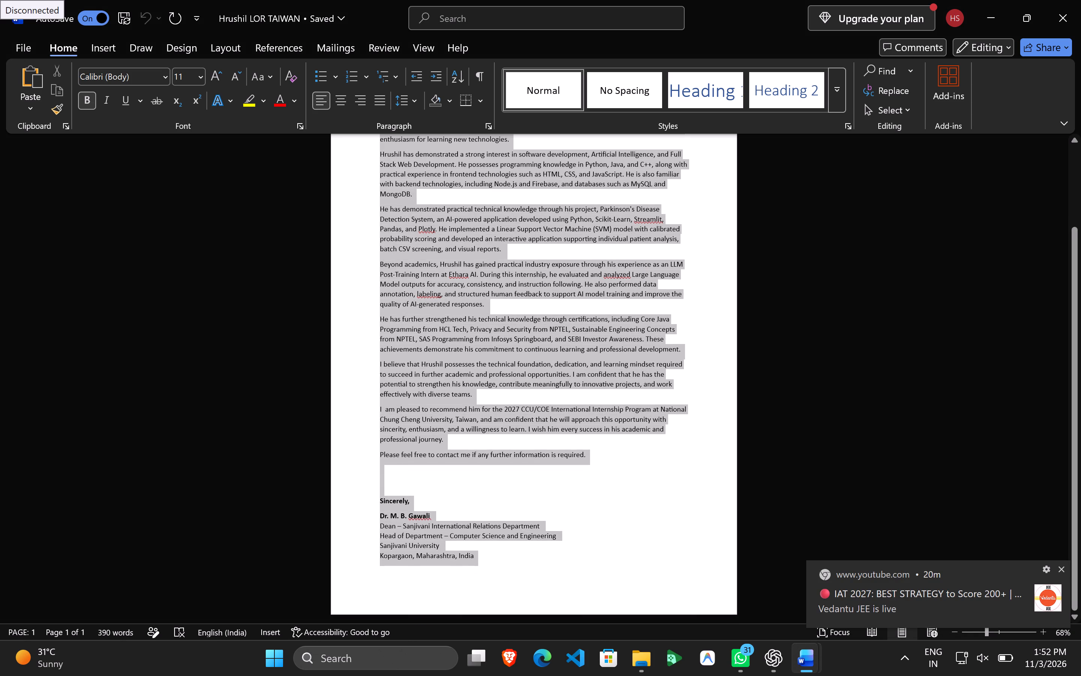
drag(626, 628, 482, 558)
drag(482, 558, 474, 558)
key(ctrl+c)
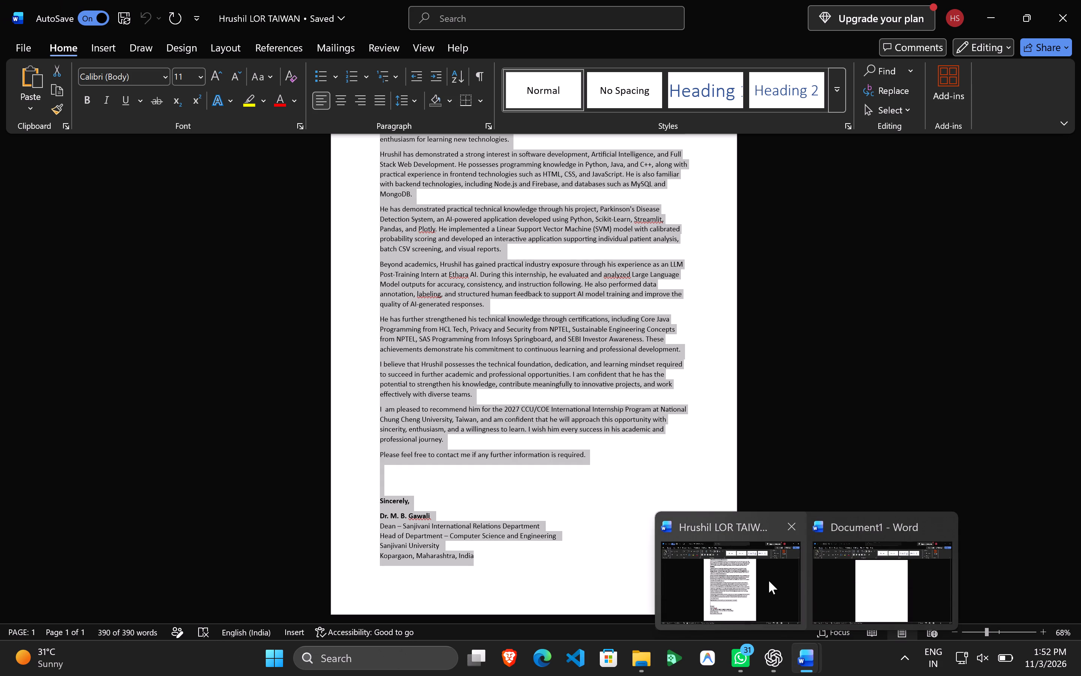
click(842, 584)
click(527, 311)
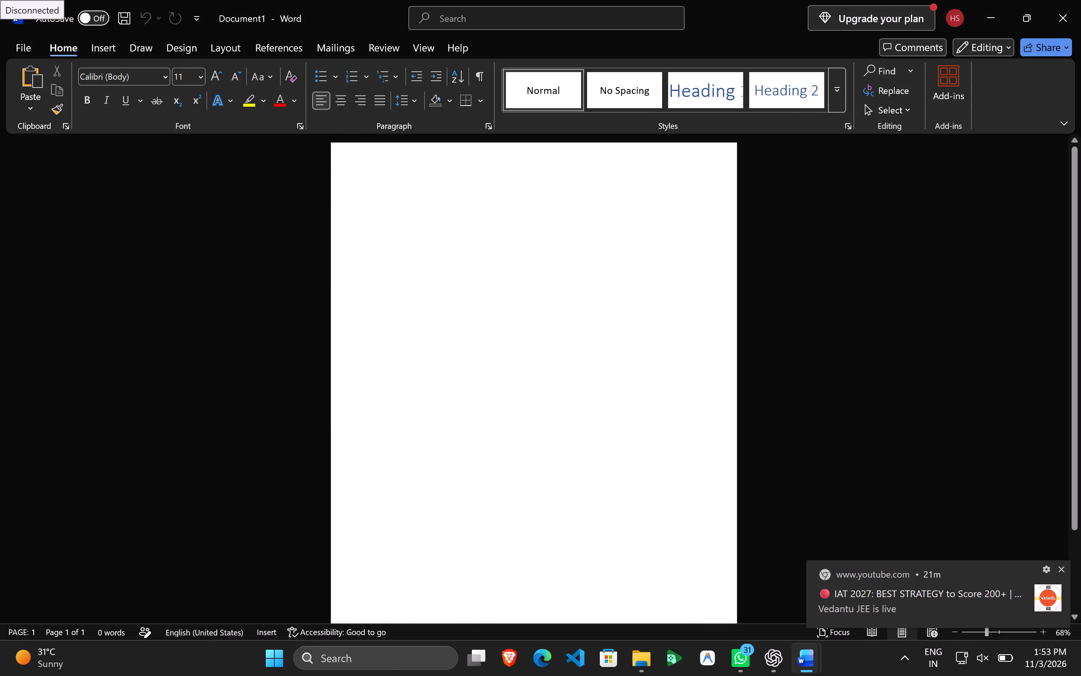
key(ctrl+v)
Delete the paragraph recommending him for the 2027 CCU/COE International Internship Program from the copied letter.
scroll(527, 311, down, 2)
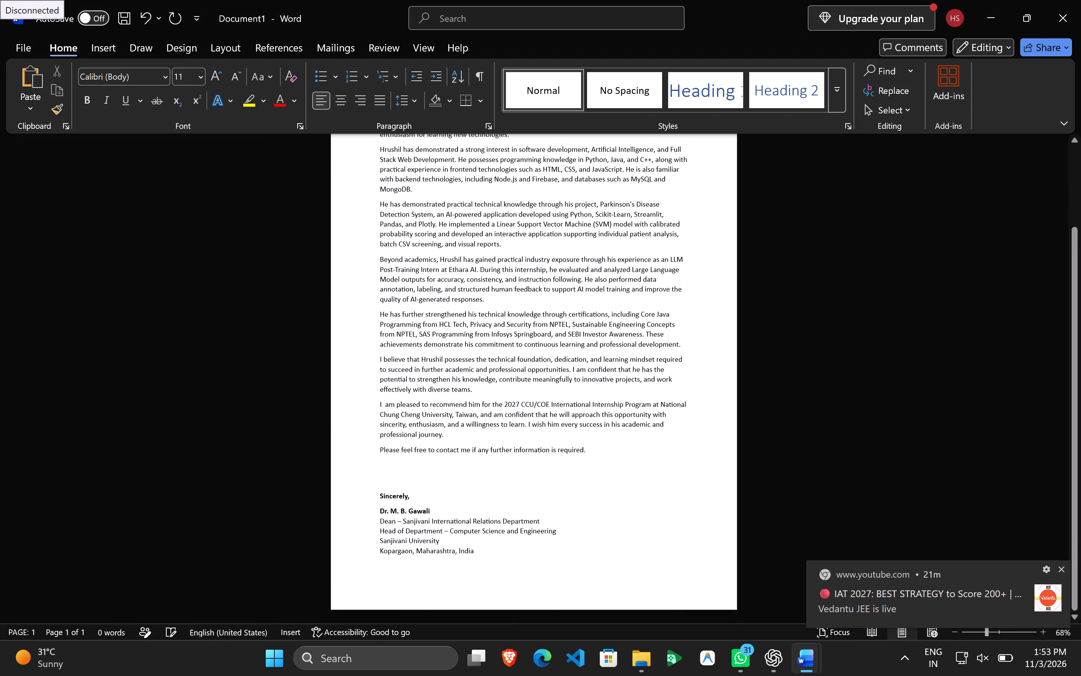
scroll(527, 311, up, 1)
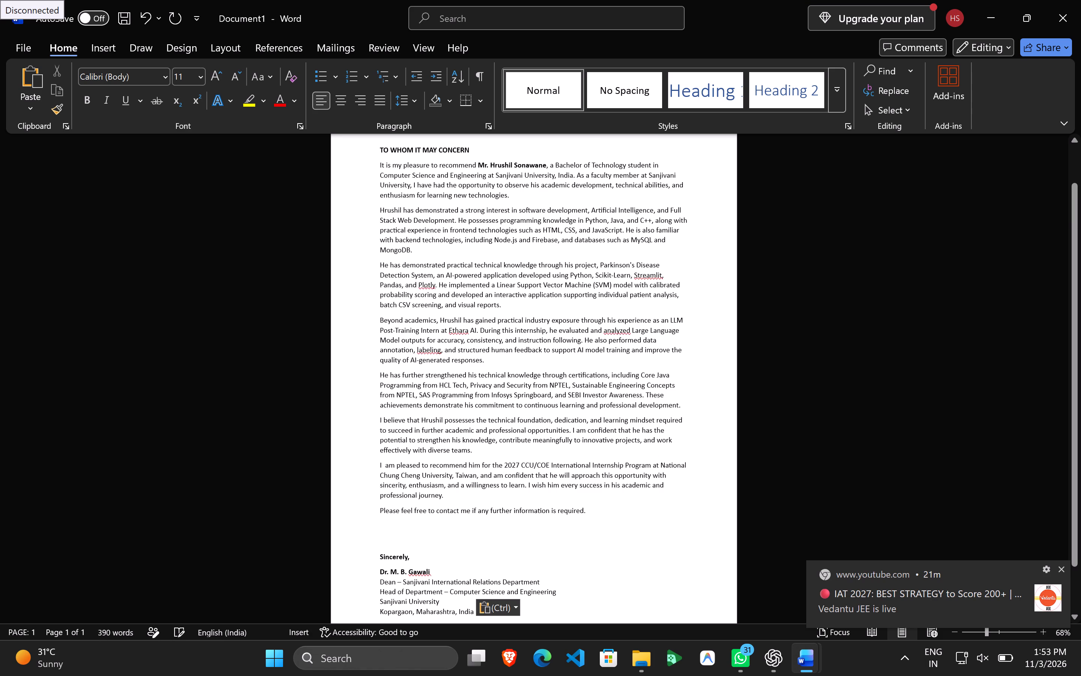
drag(445, 497, 380, 466)
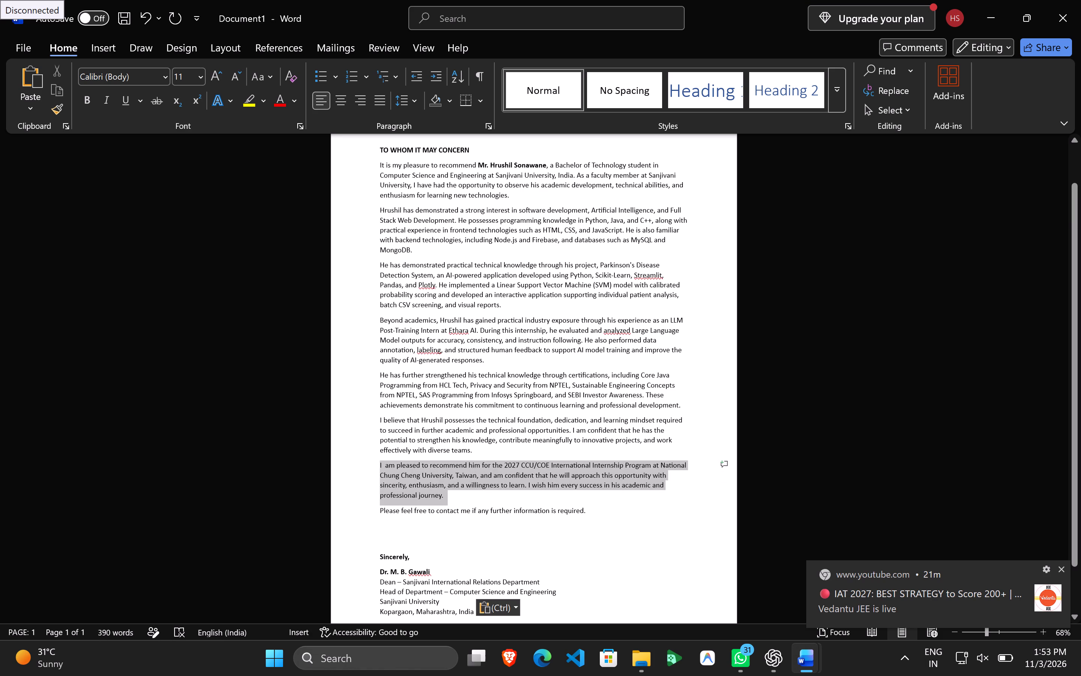
drag(380, 466, 380, 467)
key(BackSpace)
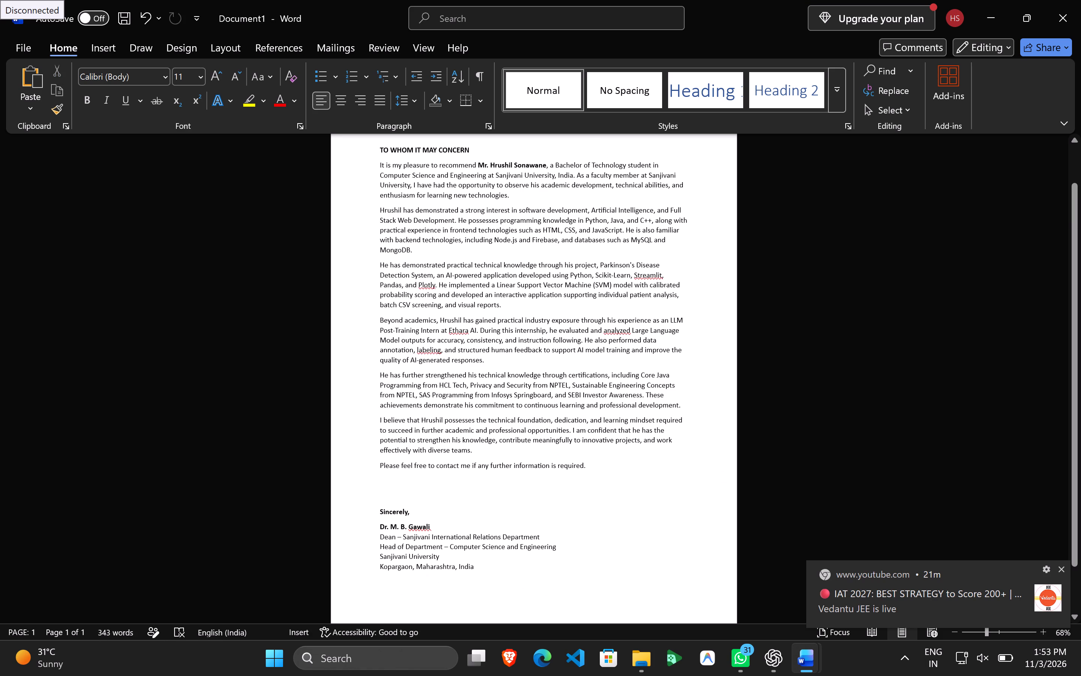
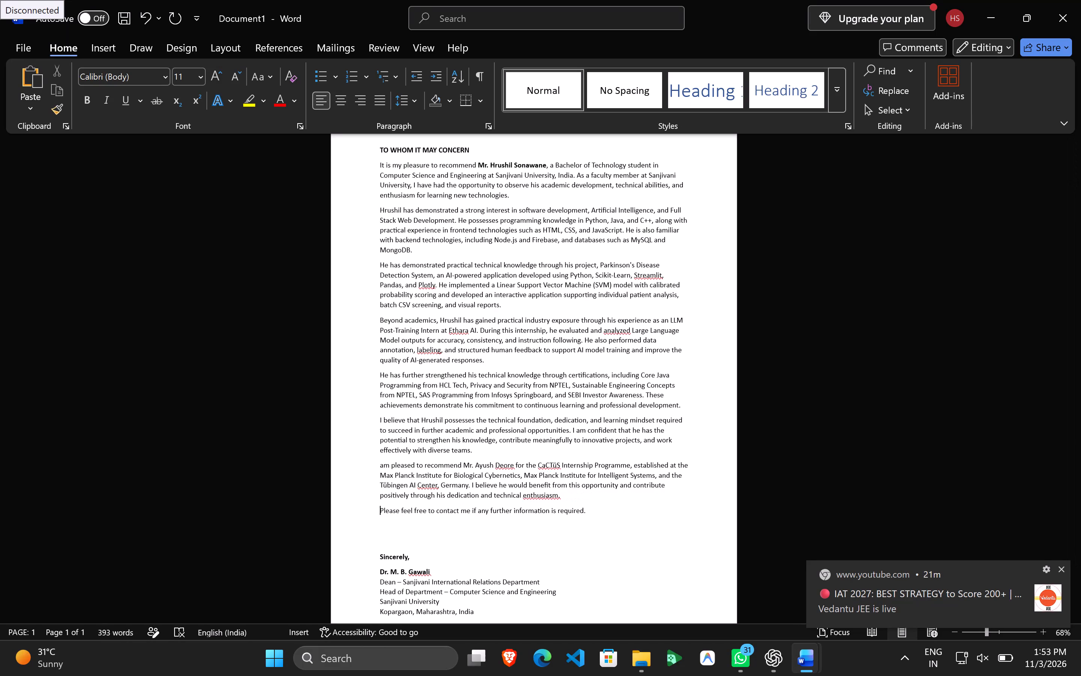
Replace the other student's name with Hrushil's full name in the paragraph recommending him for the CaCTüS Internship Programme.
click(512, 466)
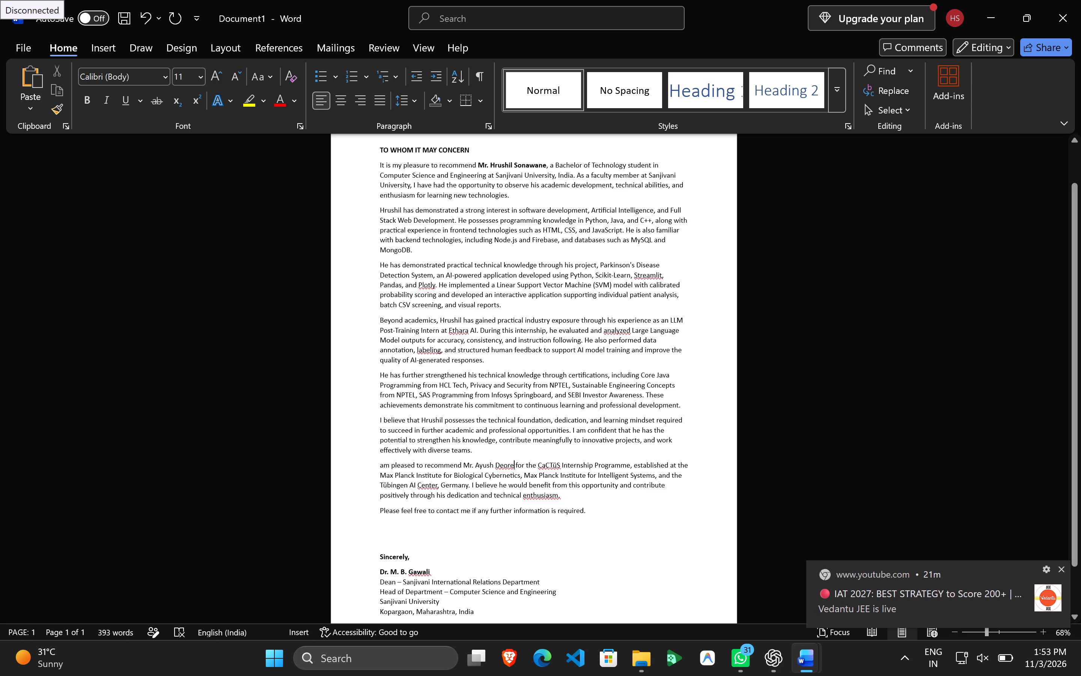
key(BackSpace)
key(BackSpace)
key(BackSpace)
key(BackSpace)
key(BackSpace)
key(BackSpace)
key(BackSpace)
key(BackSpace)
key(BackSpace)
key(BackSpace)
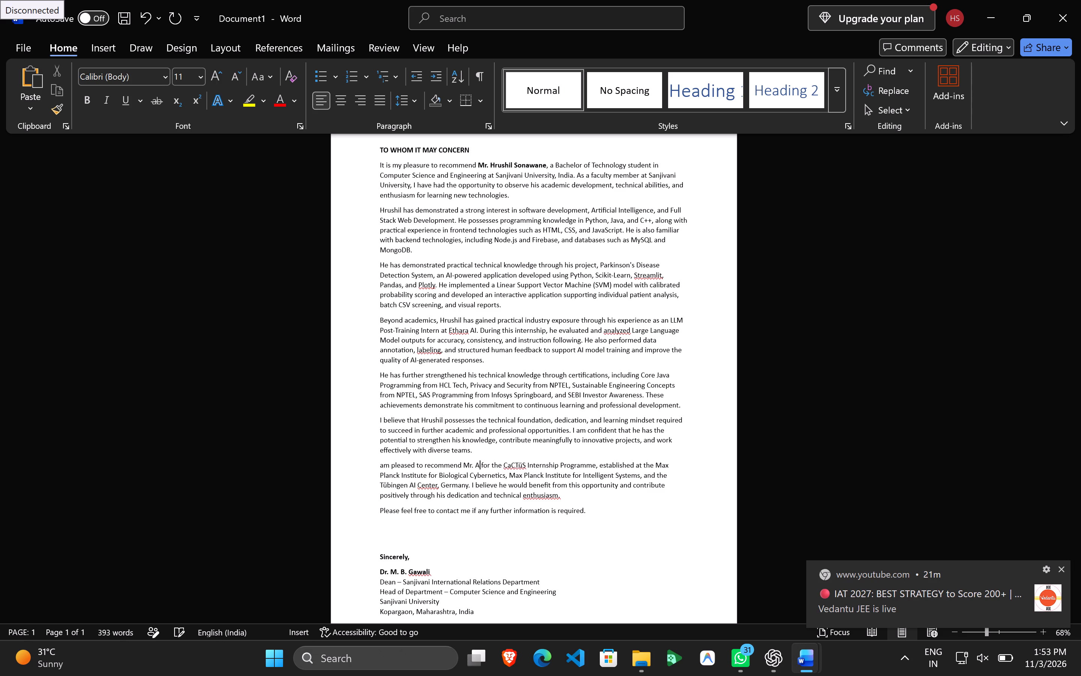
key(BackSpace)
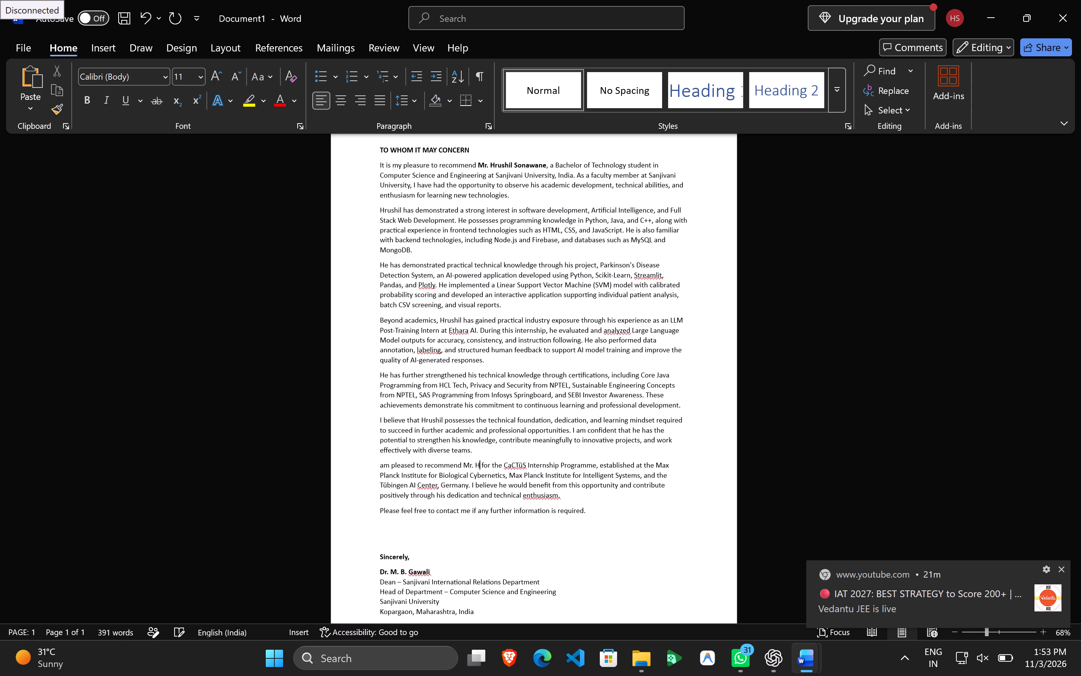
text(rushil)
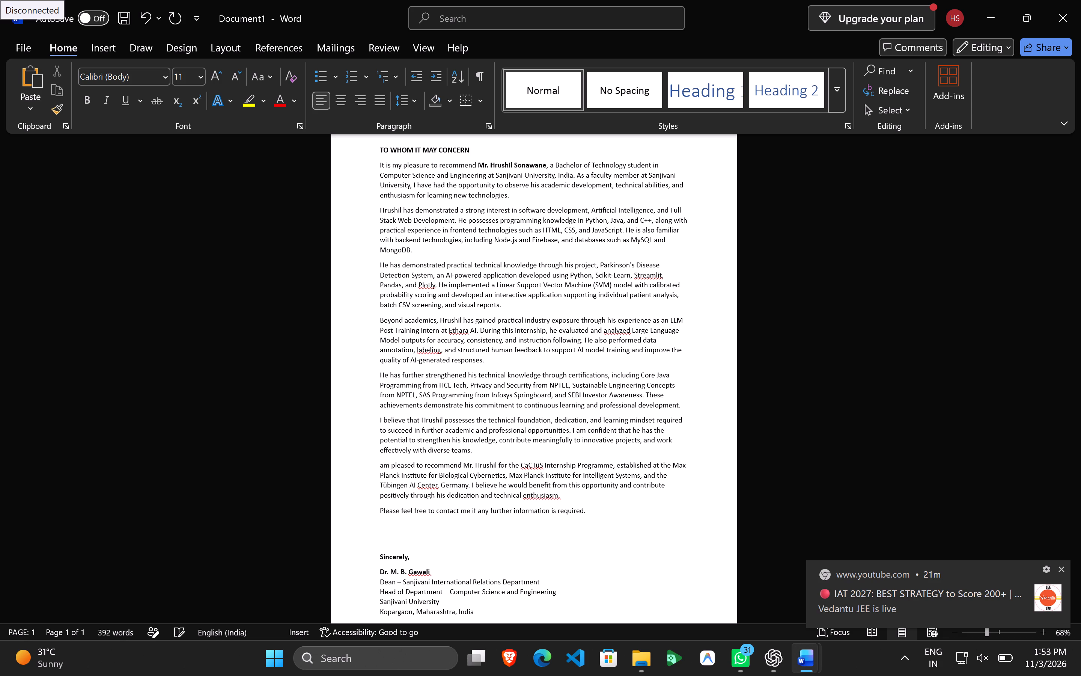
key(space)
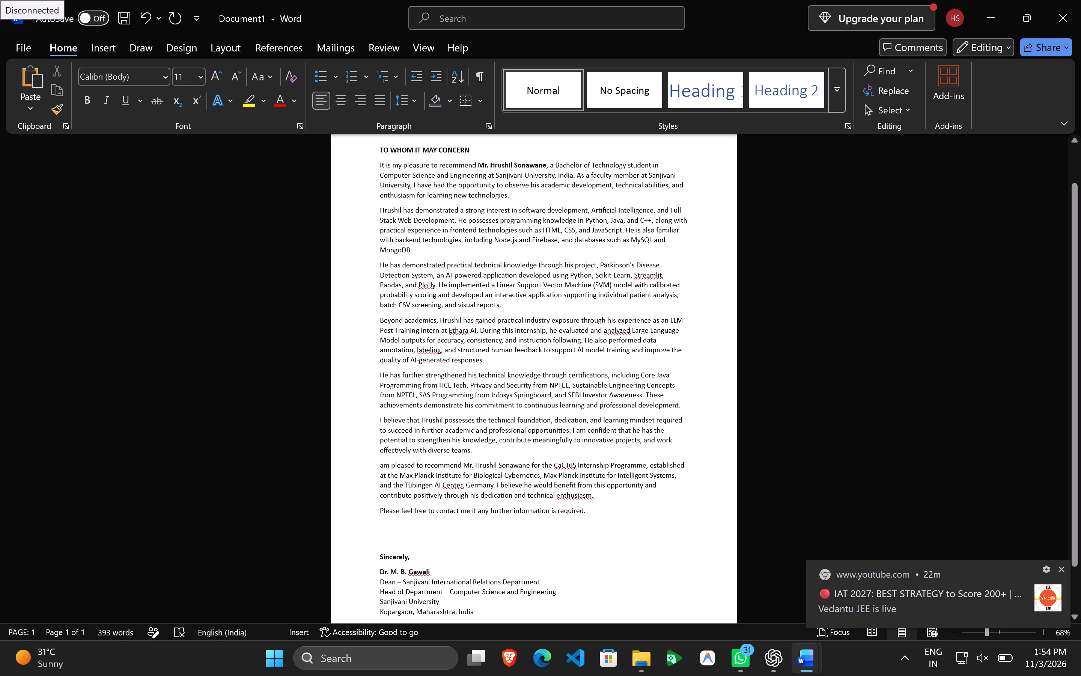
click(379, 542)
click(606, 504)
Save the new letter as Hrushil LOR Germany in the OneDrive Desktop folder.
scroll(606, 504, up, 2)
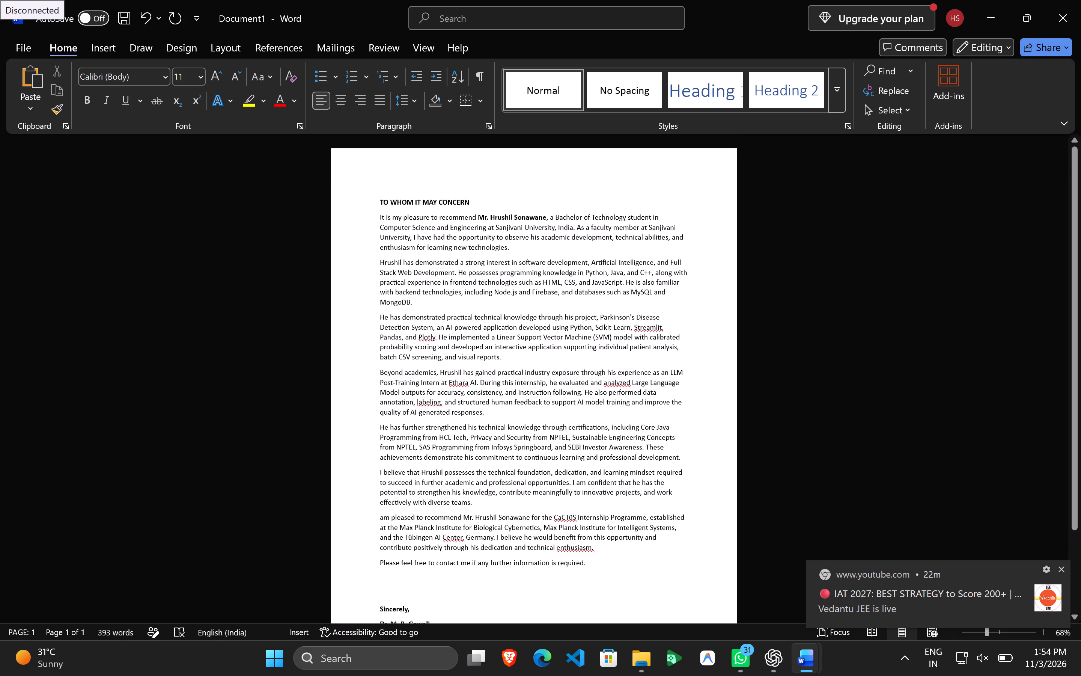
key(ctrl+s)
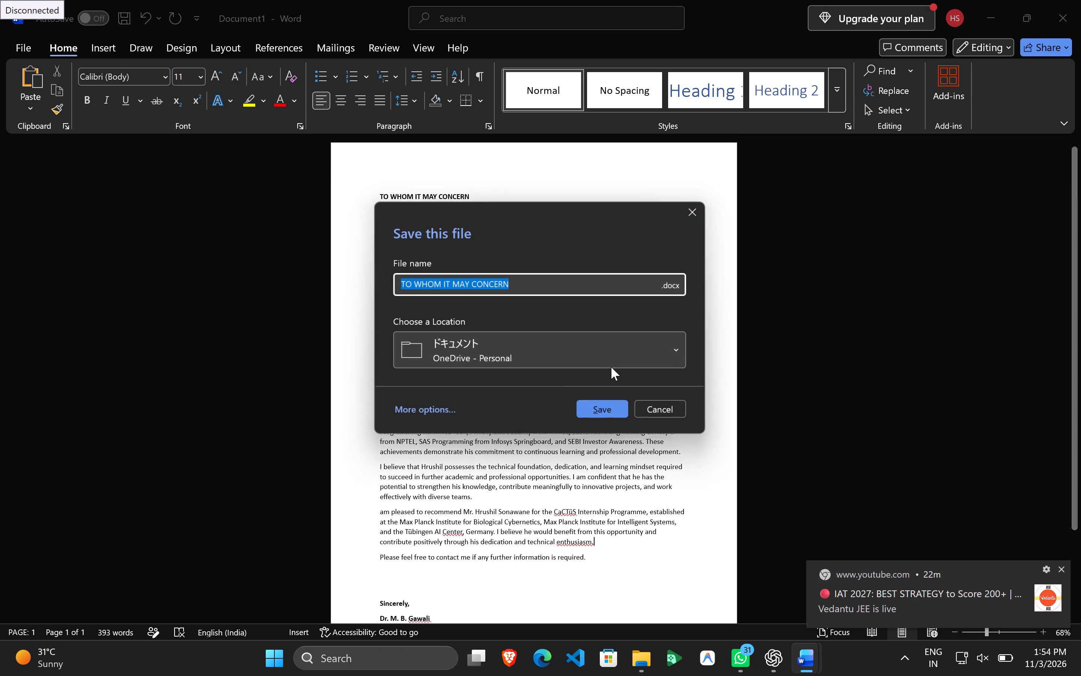
key(BackSpace)
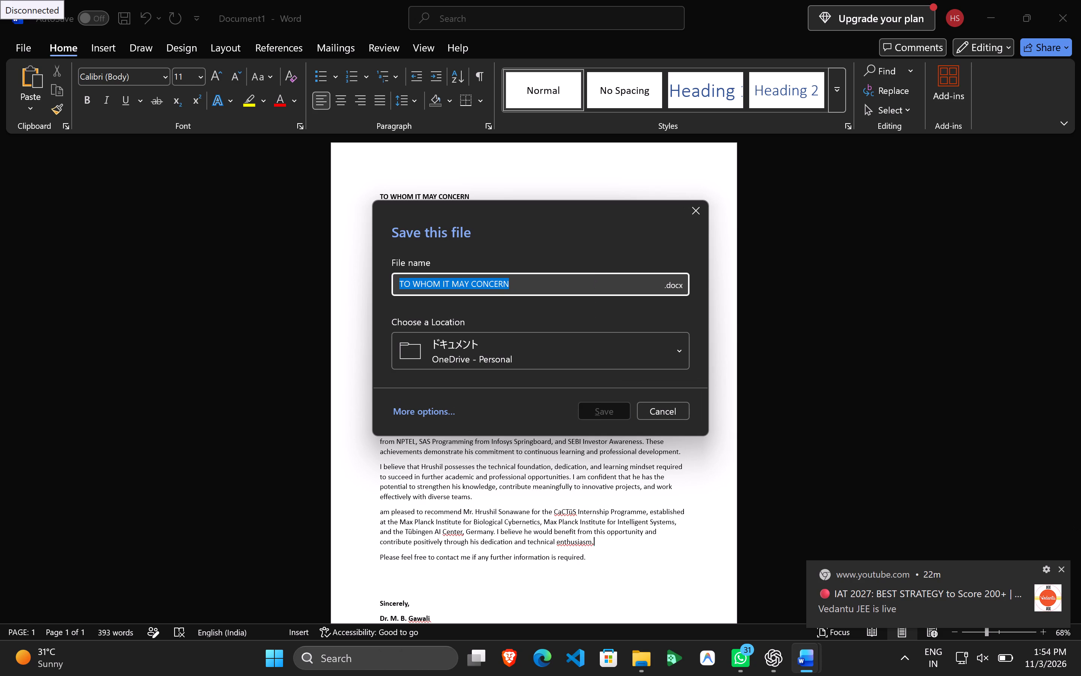
key(BackSpace)
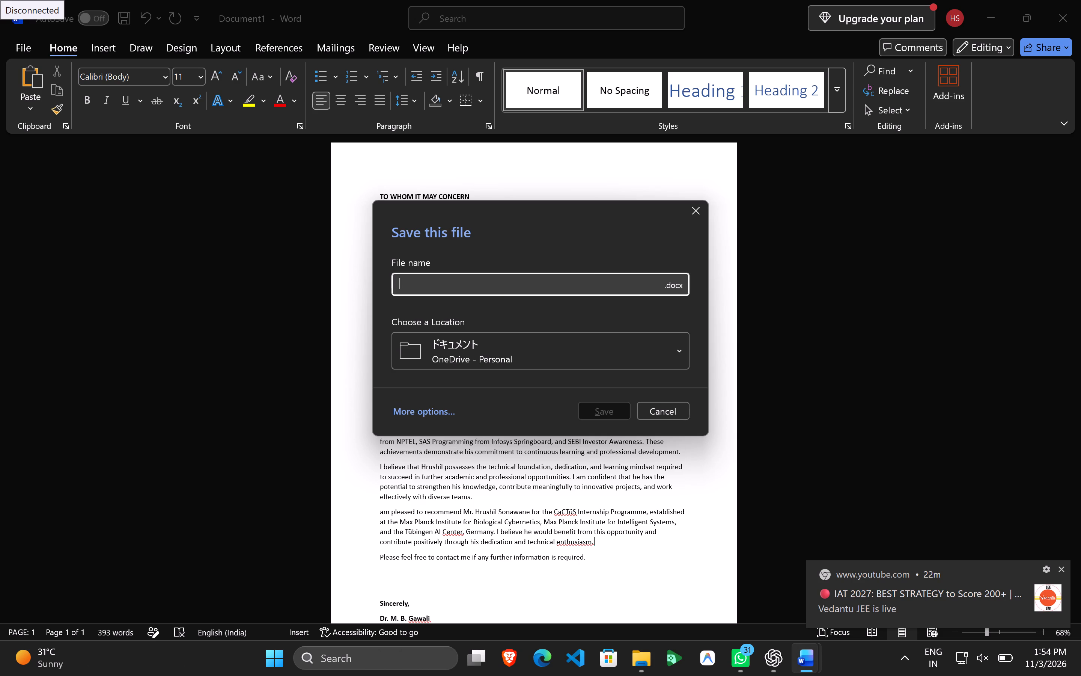
text(rushil)
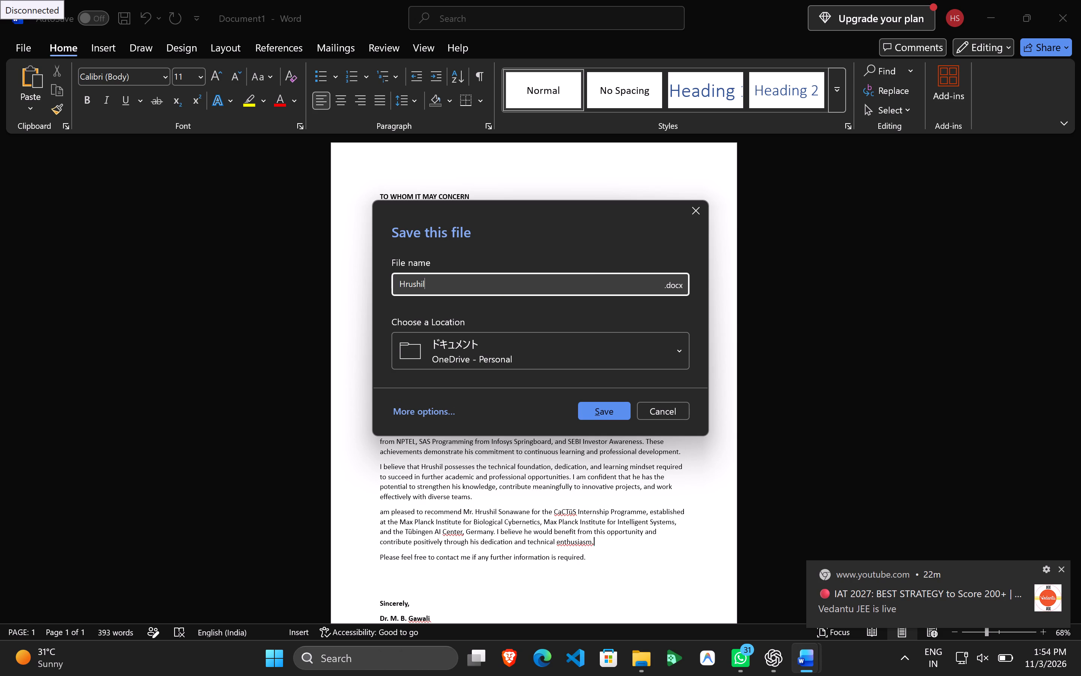
key(space)
text(er)
text(many)
click(640, 365)
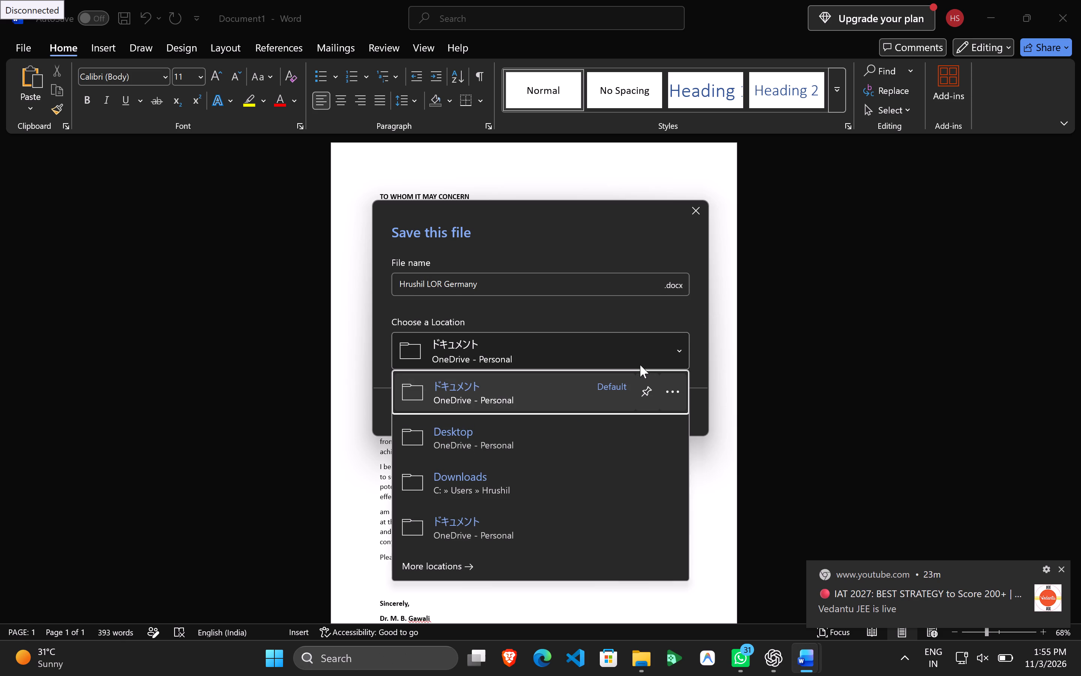
click(534, 446)
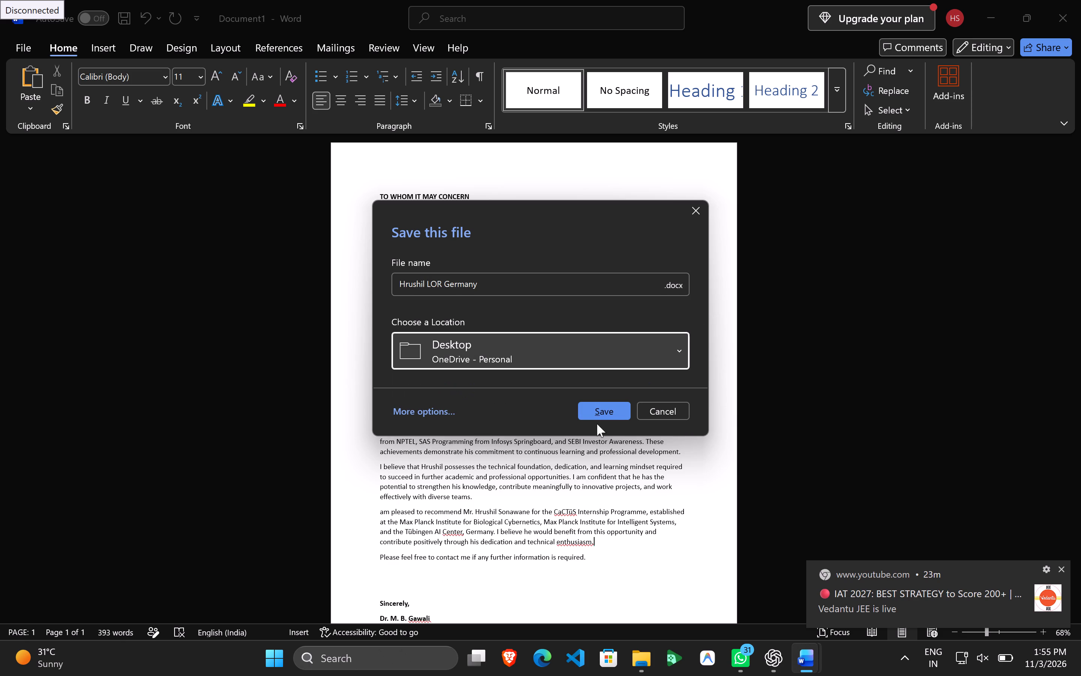
click(615, 407)
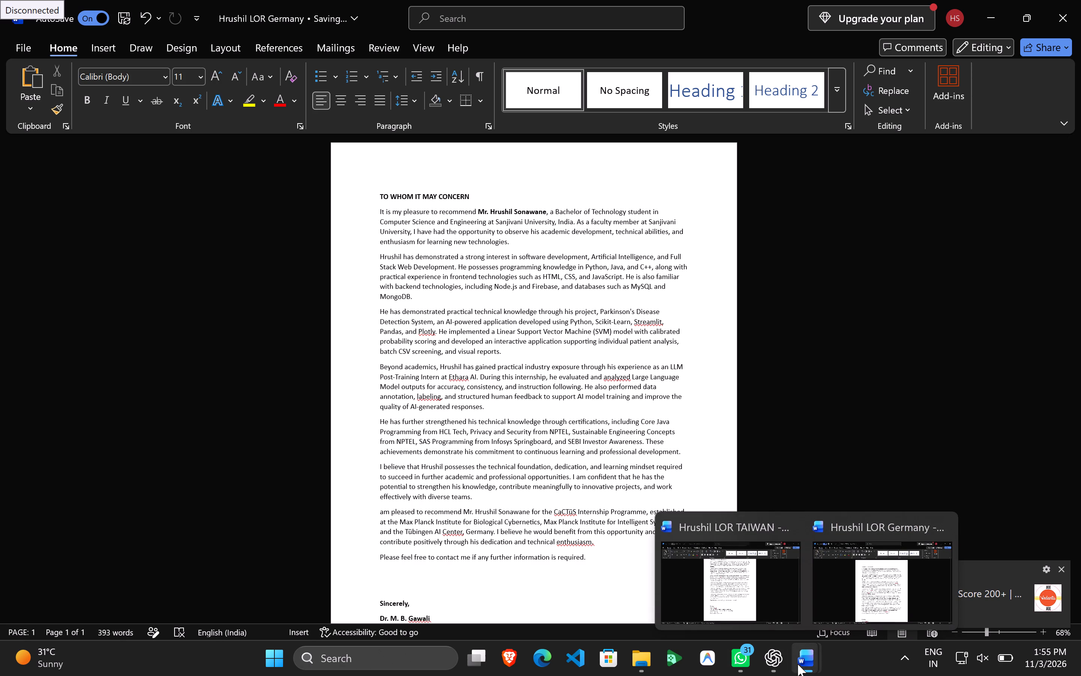
click(798, 383)
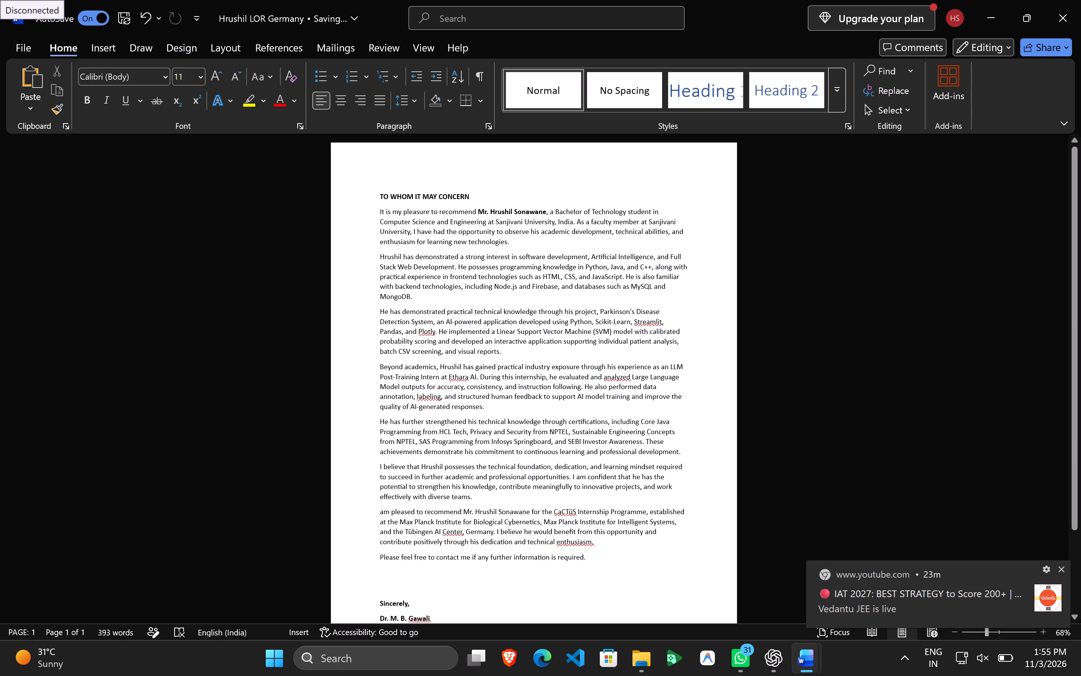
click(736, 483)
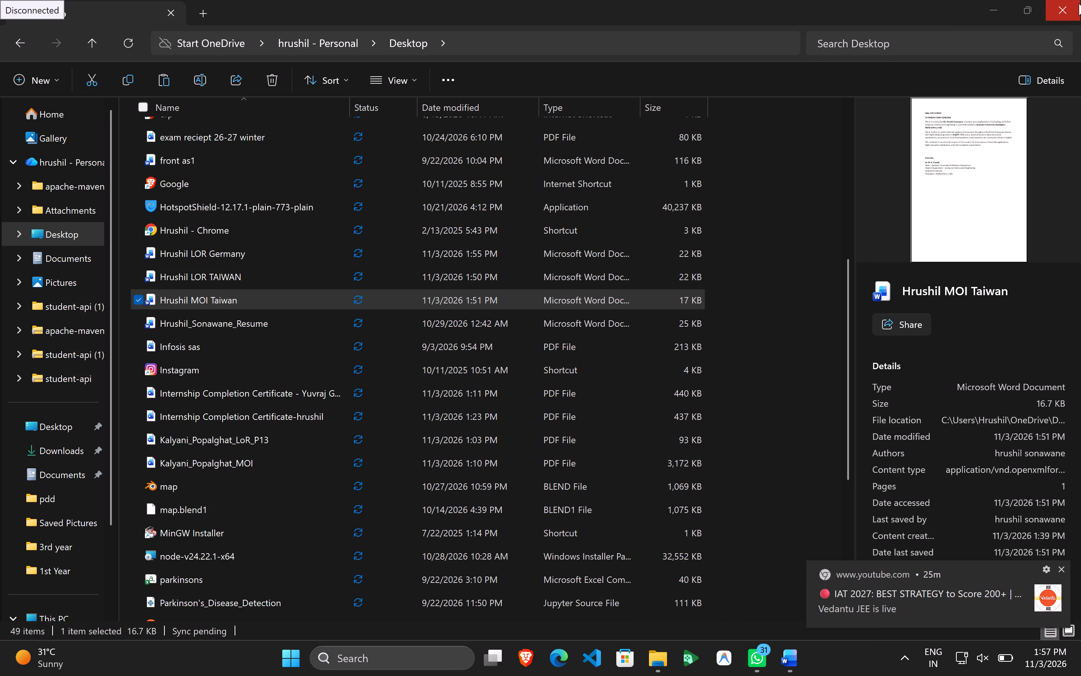
click(996, 6)
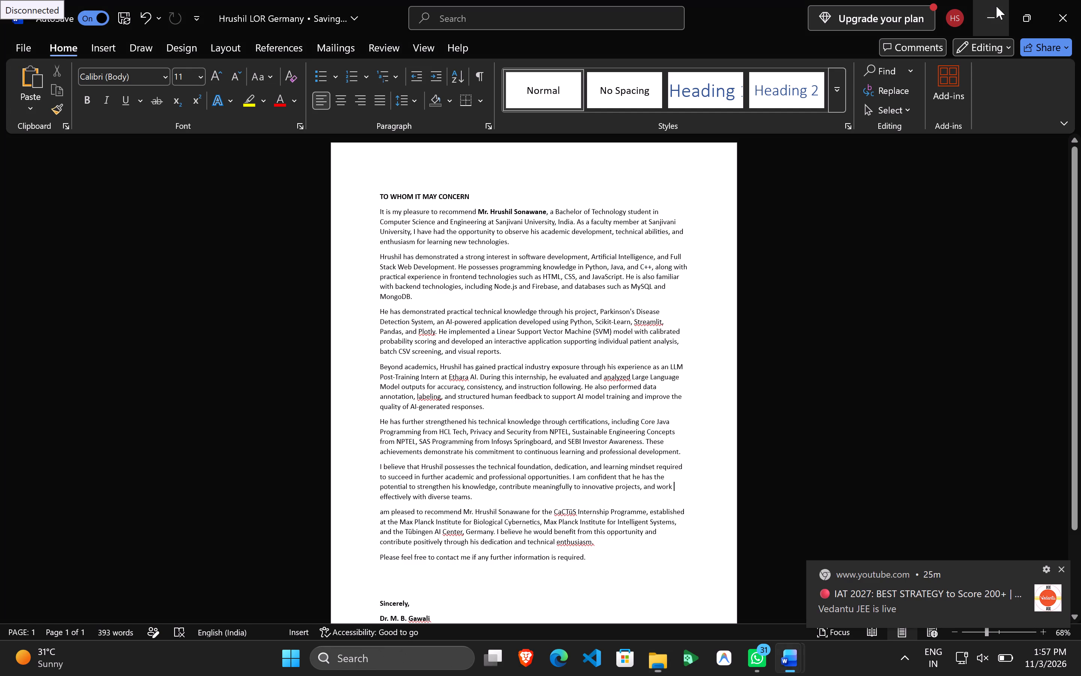
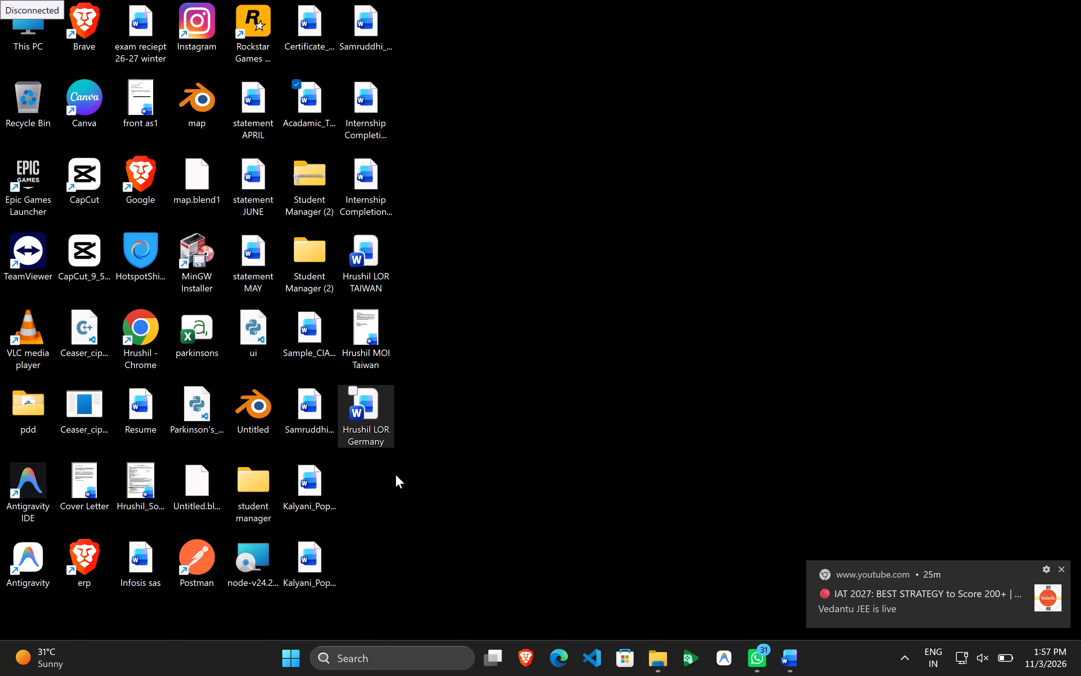
Group the Hrushil LOR TAIWAN, Hrushil MOI Taiwan and Hrushil LOR Germany files in a row on the desktop, apart from the other icons.
click(374, 244)
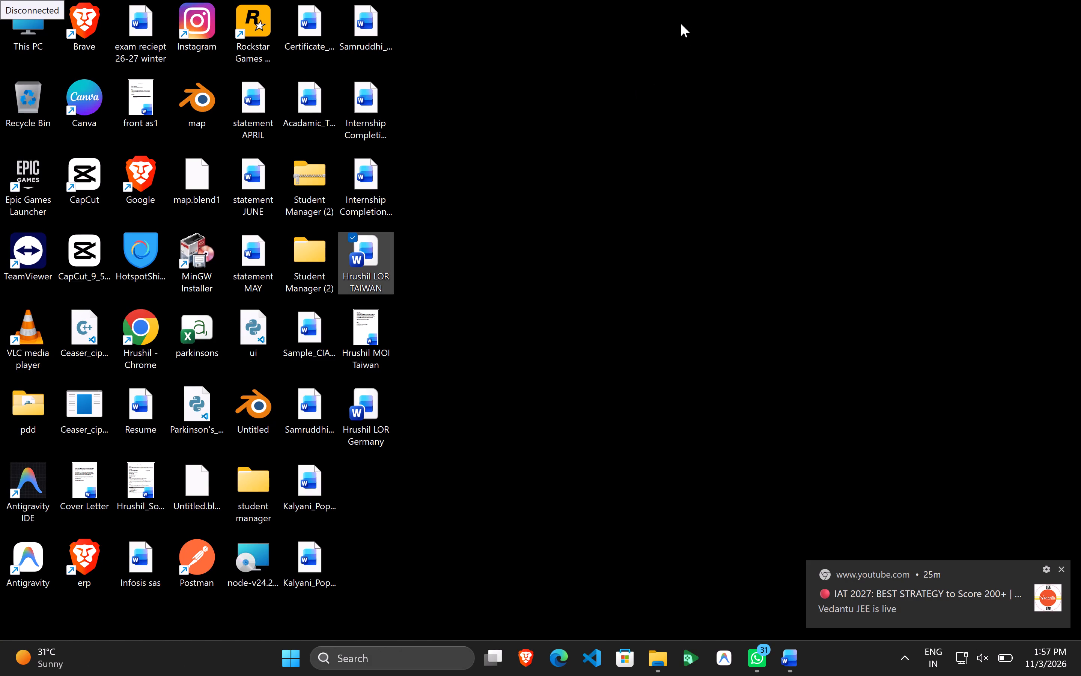
drag(381, 248, 645, 29)
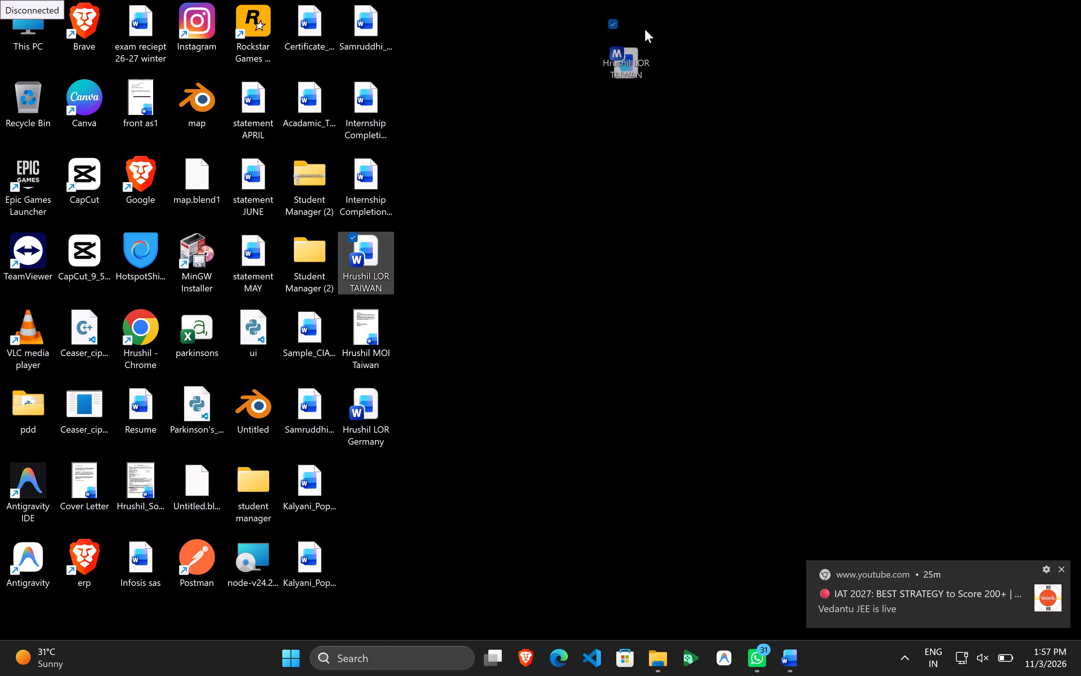
drag(645, 29, 644, 30)
drag(367, 341, 702, 59)
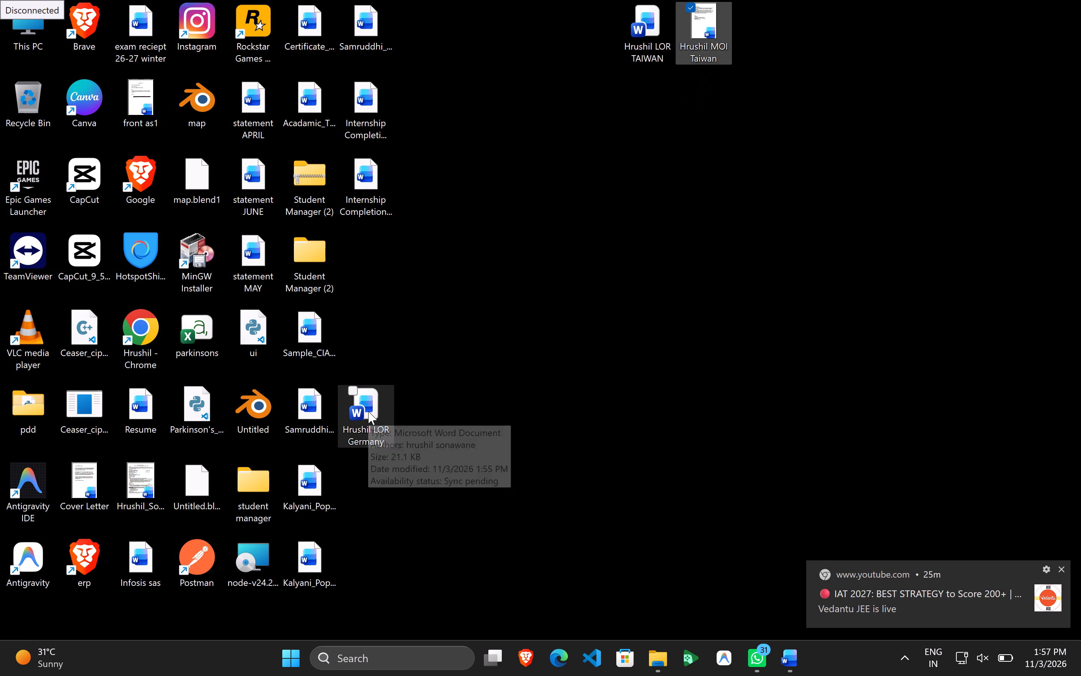
drag(368, 411, 776, 26)
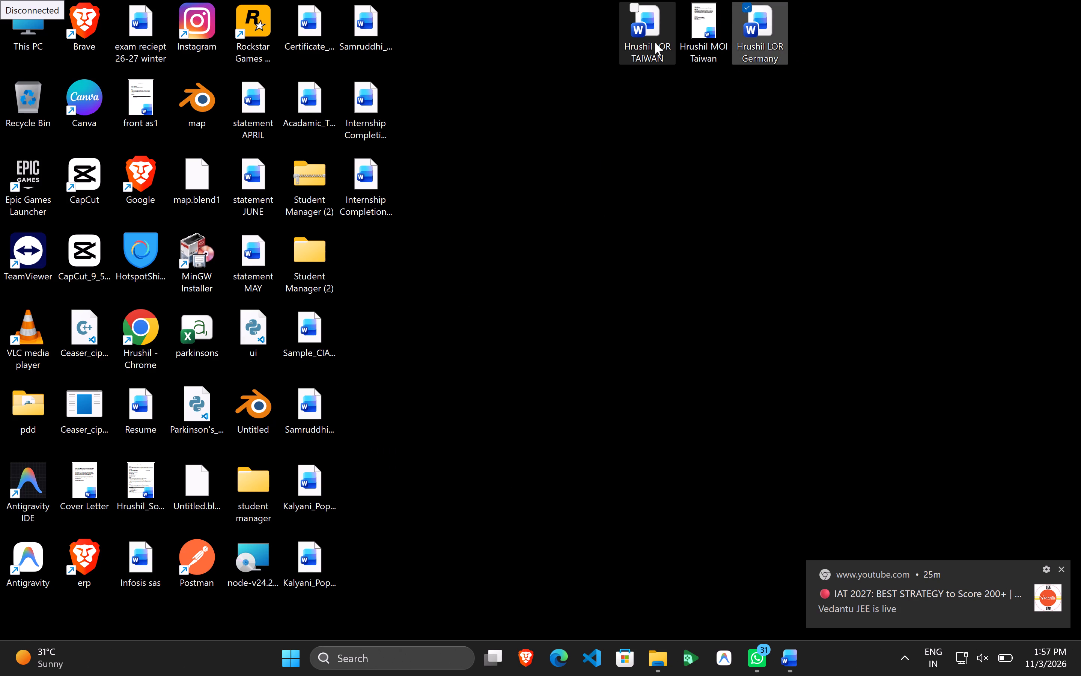
click(655, 42)
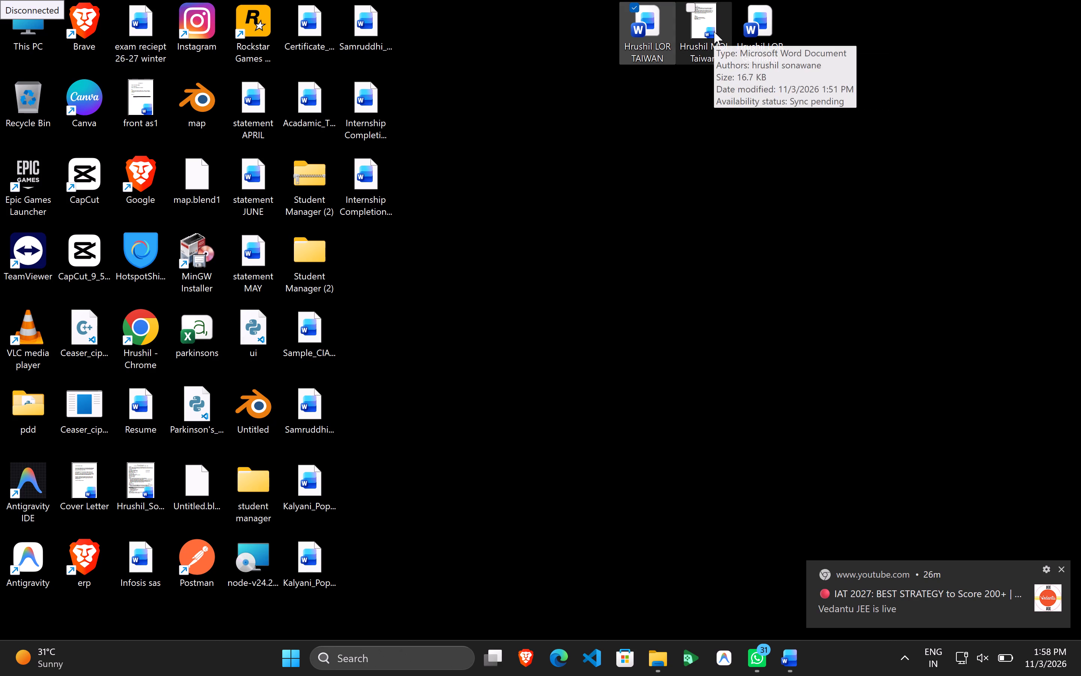
click(631, 211)
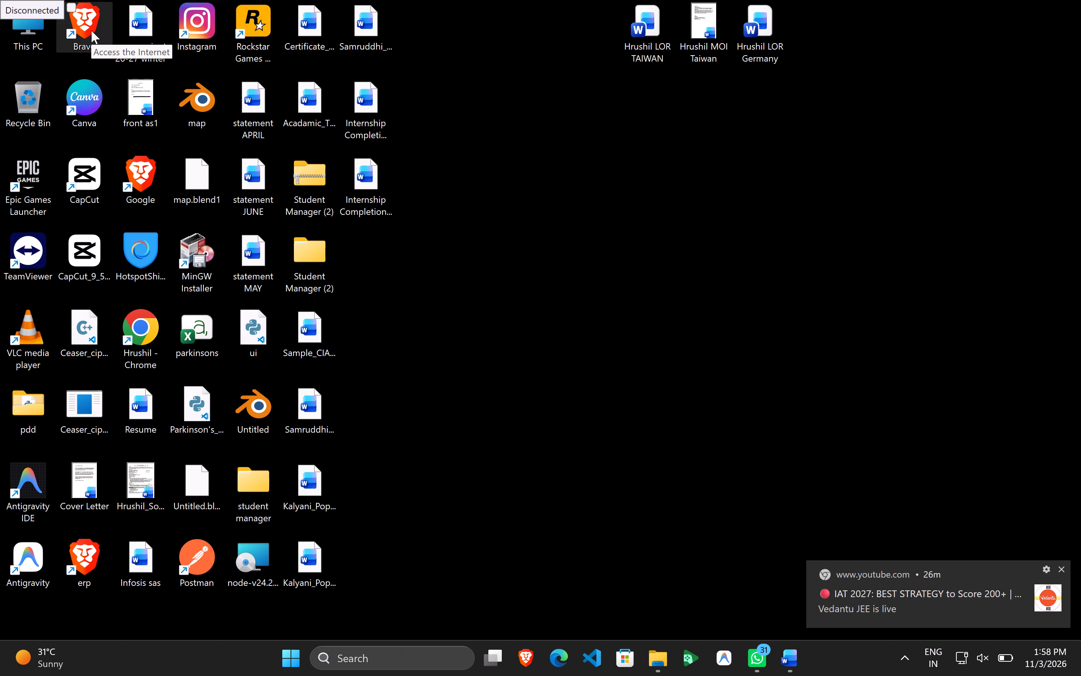
Open the Brave browser from the desktop.
click(91, 30)
double_click(91, 30)
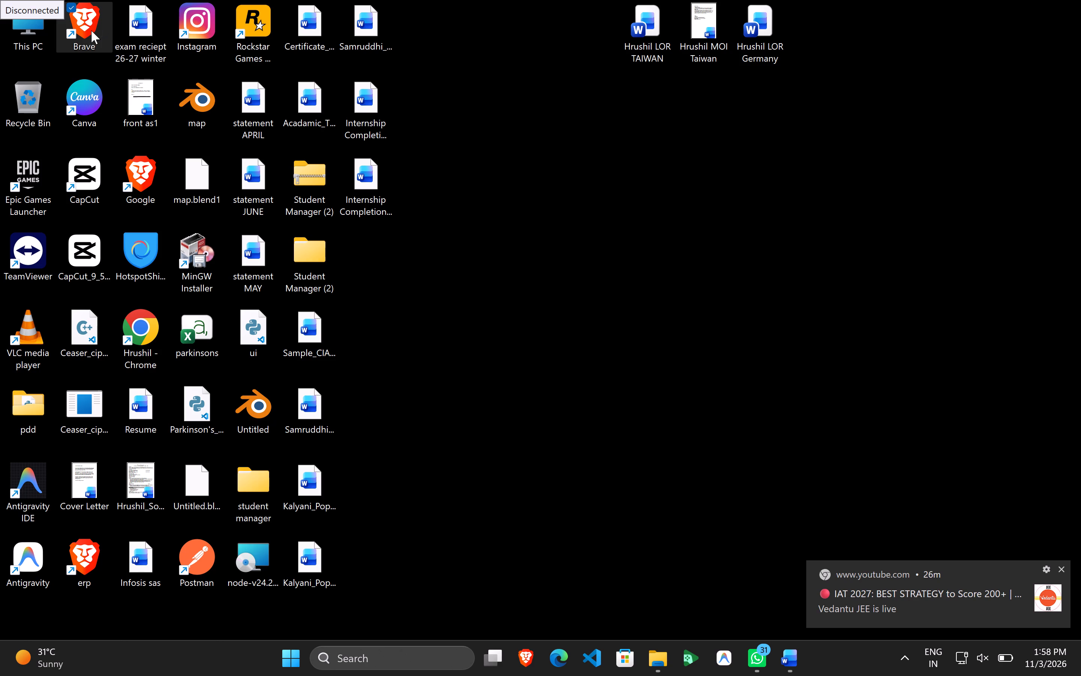